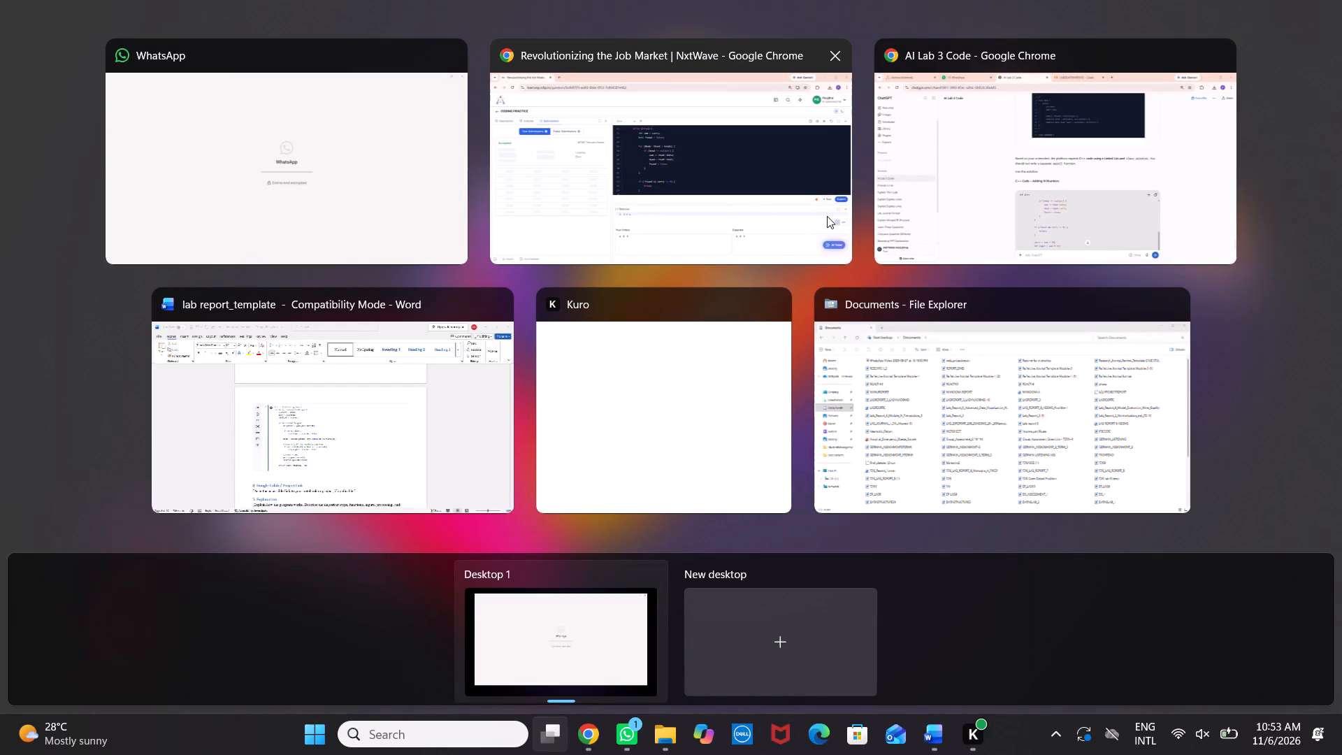
{"action": "left_click", "coordinate": [939, 230]}
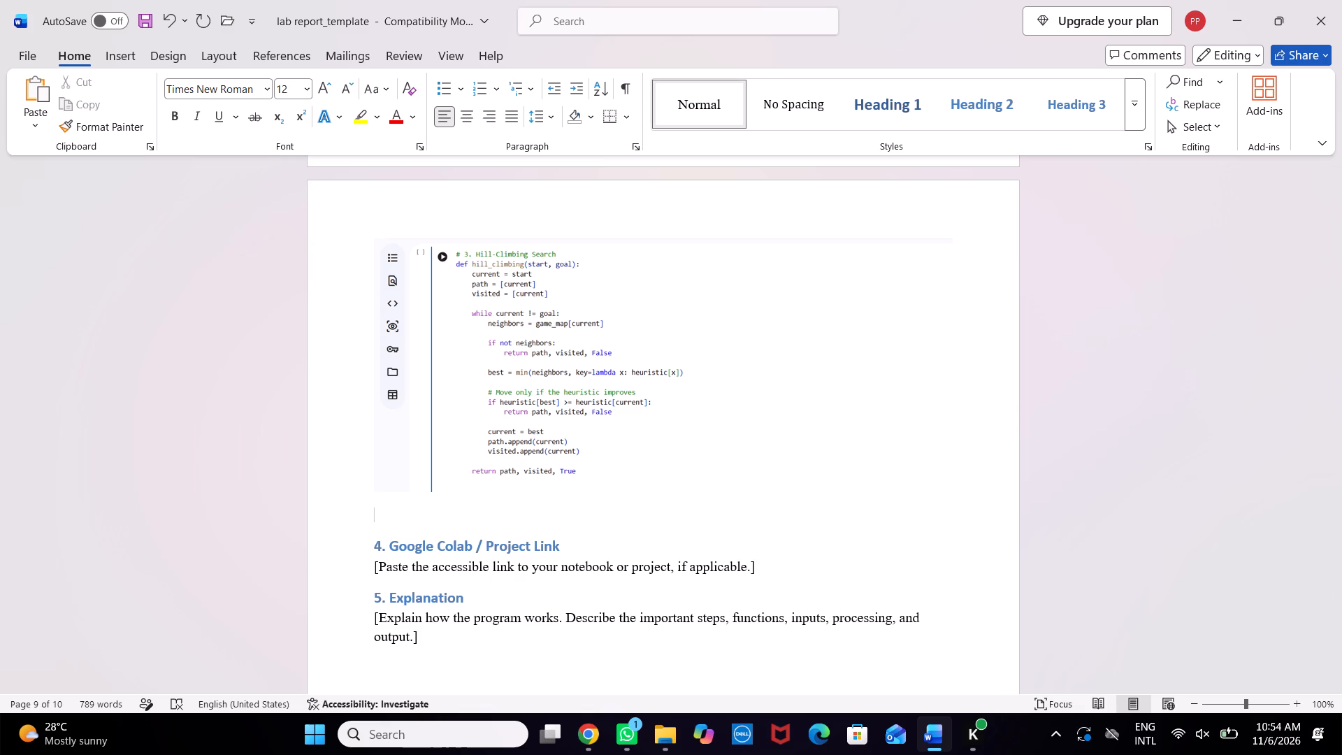
{"action": "scroll", "coordinate": [823, 559], "scroll_direction": "down", "scroll_amount": 1}
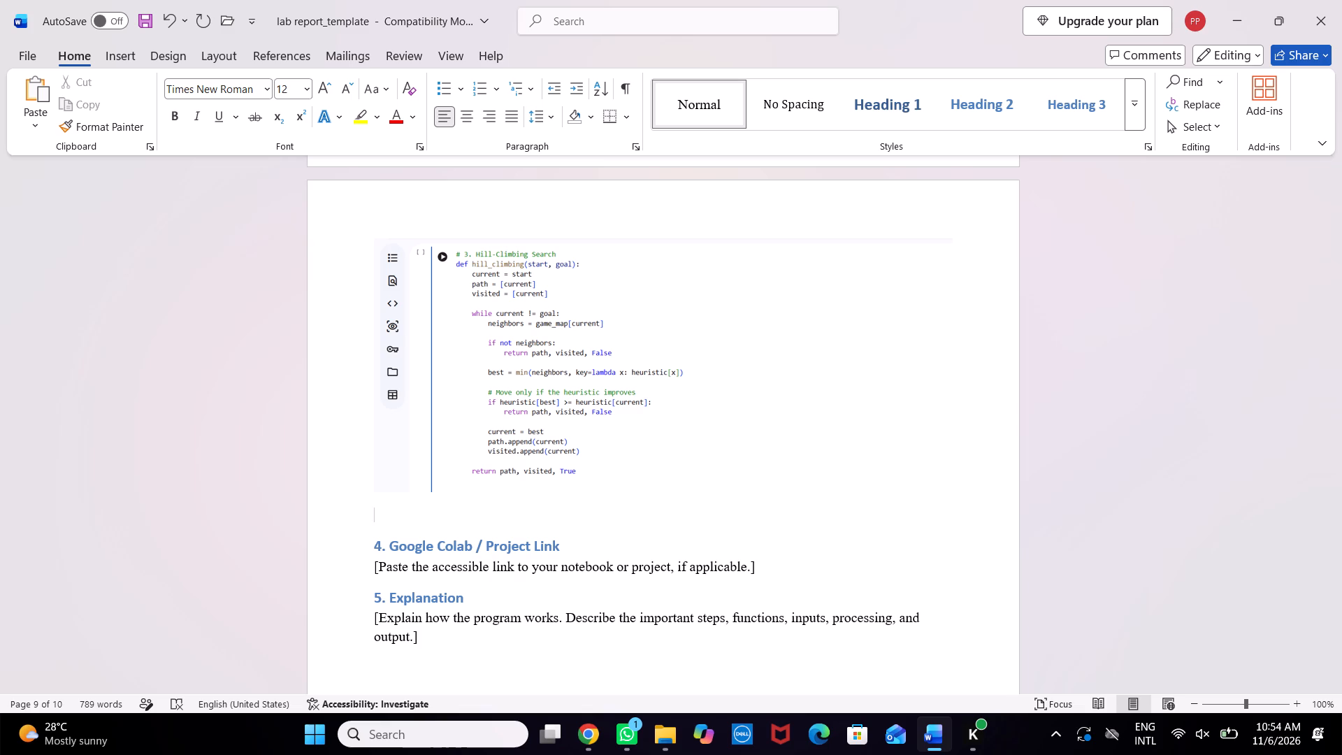
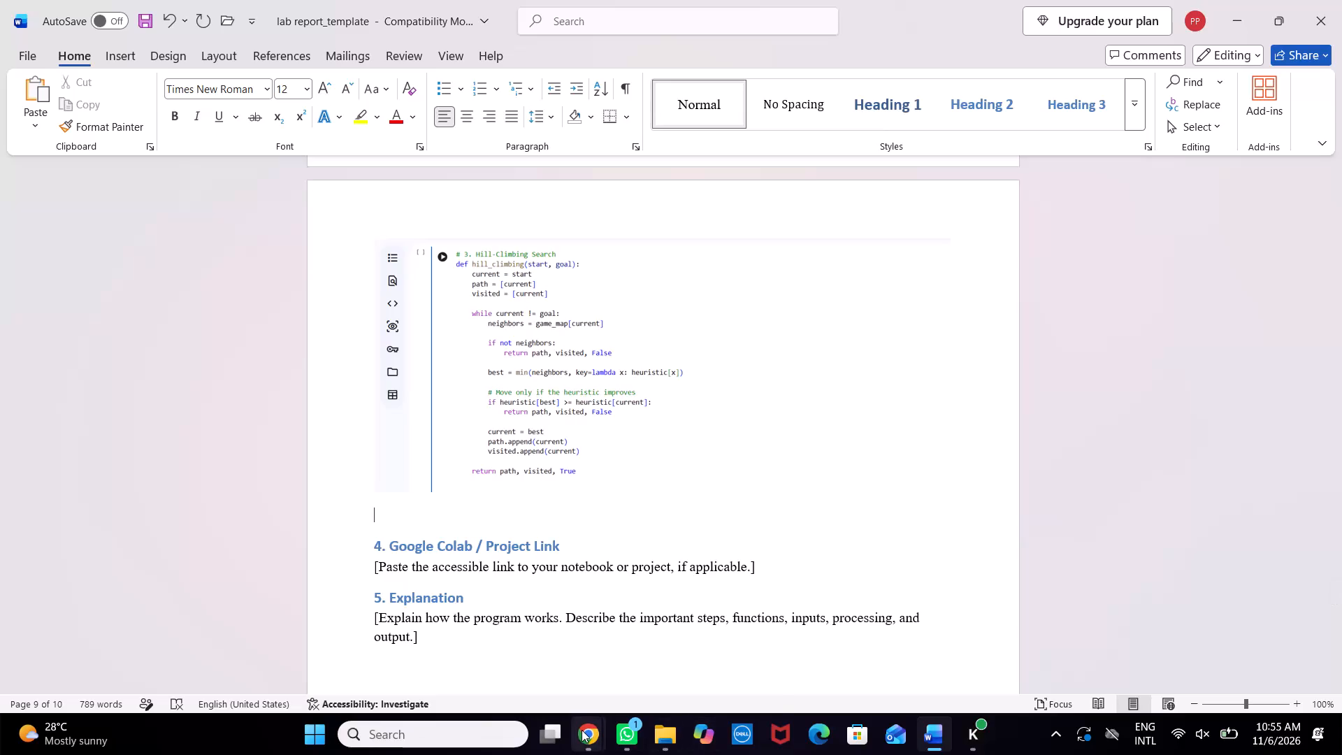
Capture a screenshot of the "# 4. Beam Search (Beam Width = 2)" code in the LAB3EXPERIMENT2 Colab notebook in Chrome, through the "# Check if treasure" comment.
{"action": "left_click", "coordinate": [475, 670]}
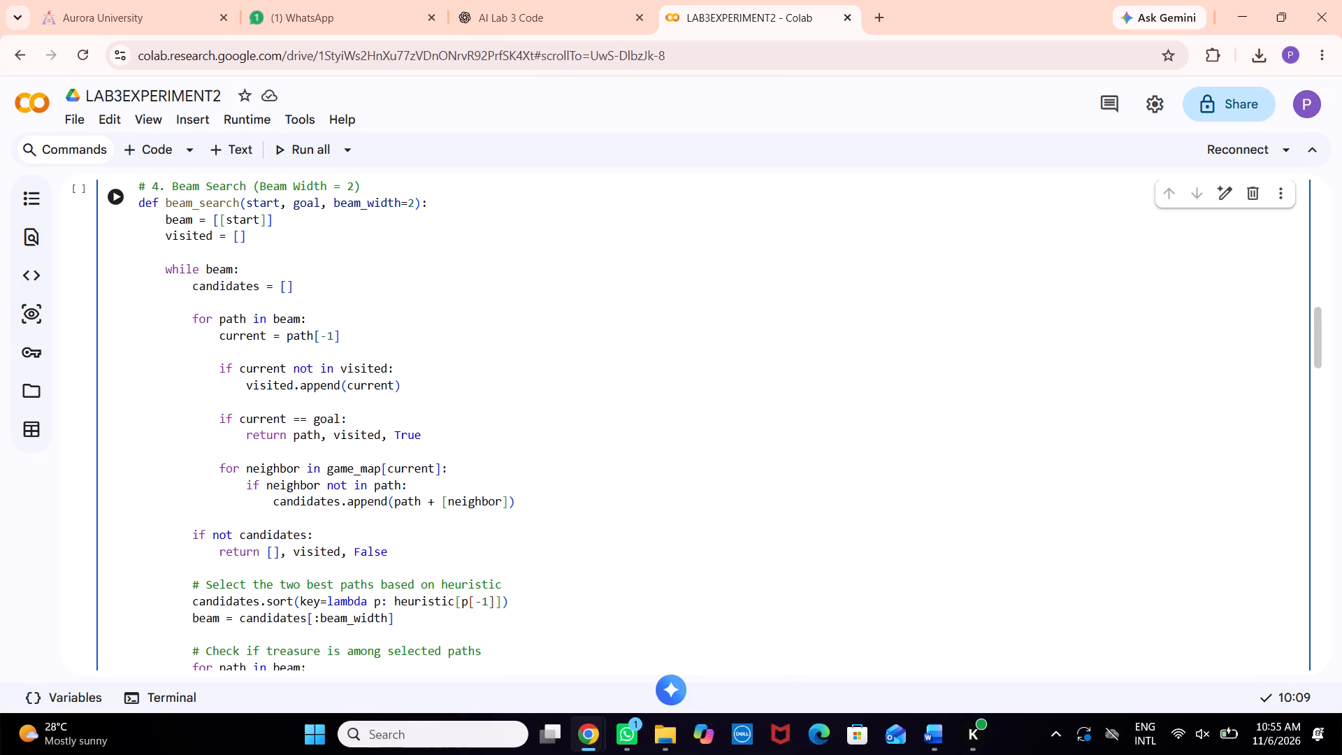
{"action": "scroll", "coordinate": [498, 602], "scroll_direction": "down", "scroll_amount": 2}
{"action": "scroll", "coordinate": [498, 602], "scroll_direction": "right", "scroll_amount": 2}
{"action": "left_click", "coordinate": [940, 727]}
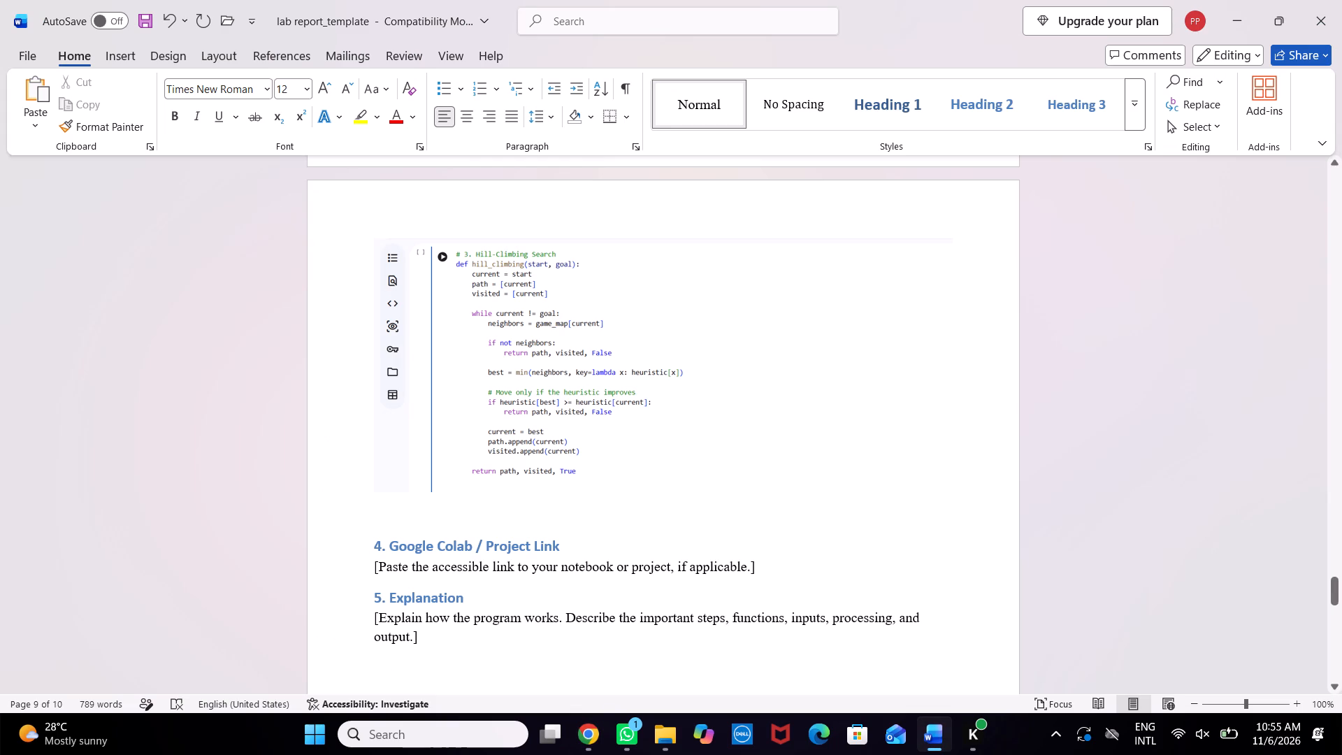
{"action": "left_click", "coordinate": [589, 729]}
{"action": "left_click", "coordinate": [491, 638]}
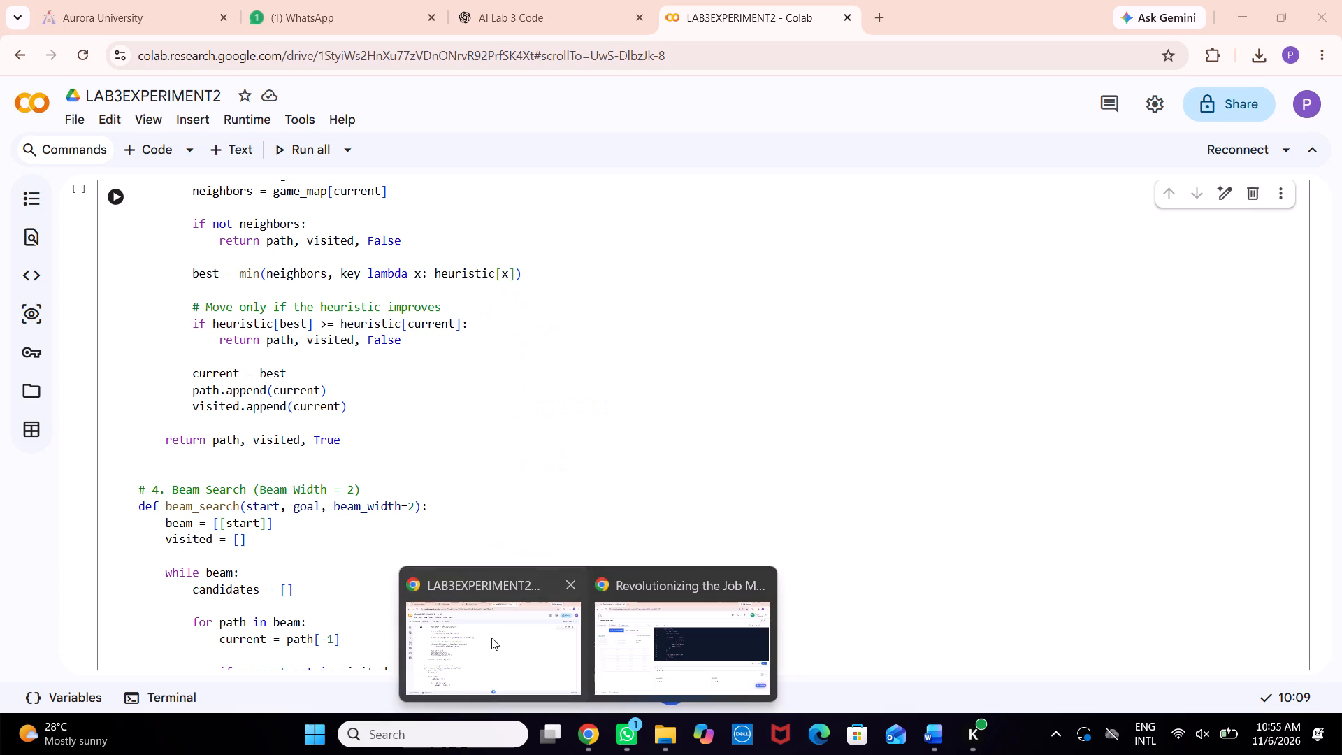
{"action": "scroll", "coordinate": [442, 513], "scroll_direction": "down", "scroll_amount": 4}
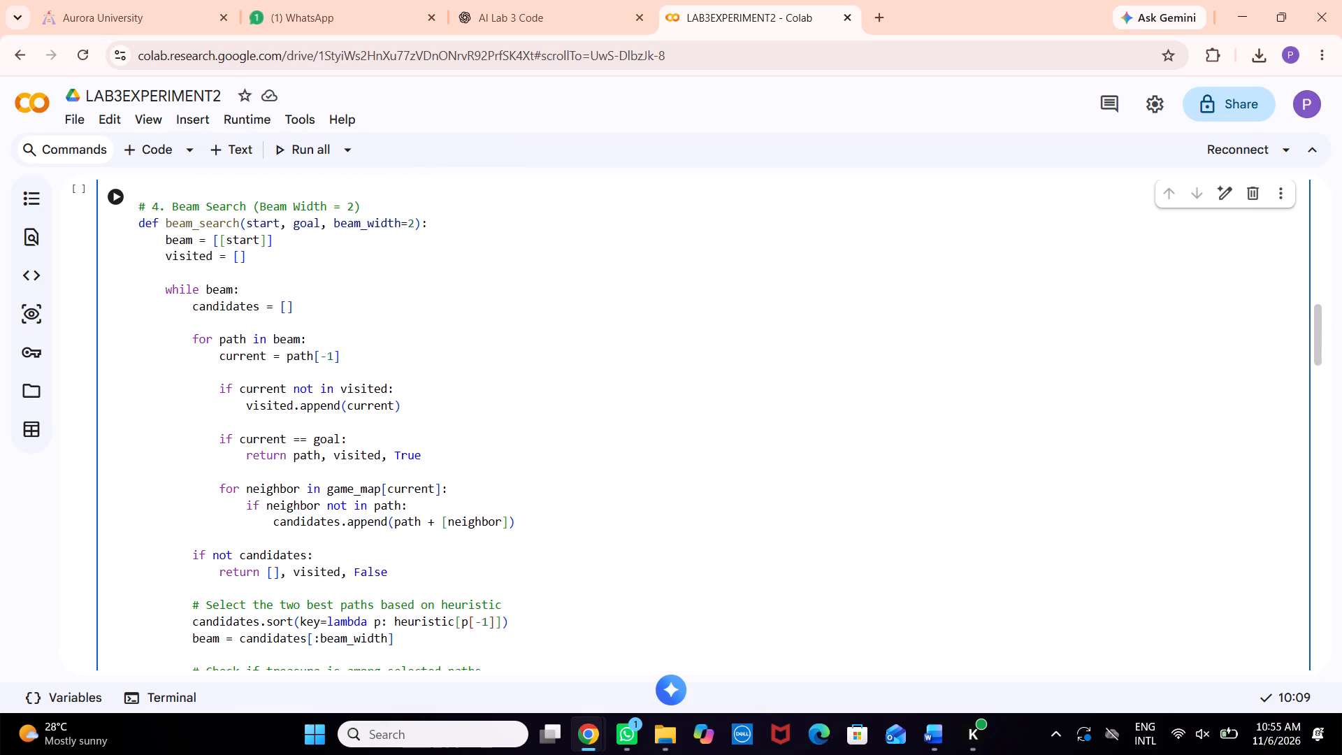
{"action": "scroll", "coordinate": [442, 513], "scroll_direction": "down", "scroll_amount": 3}
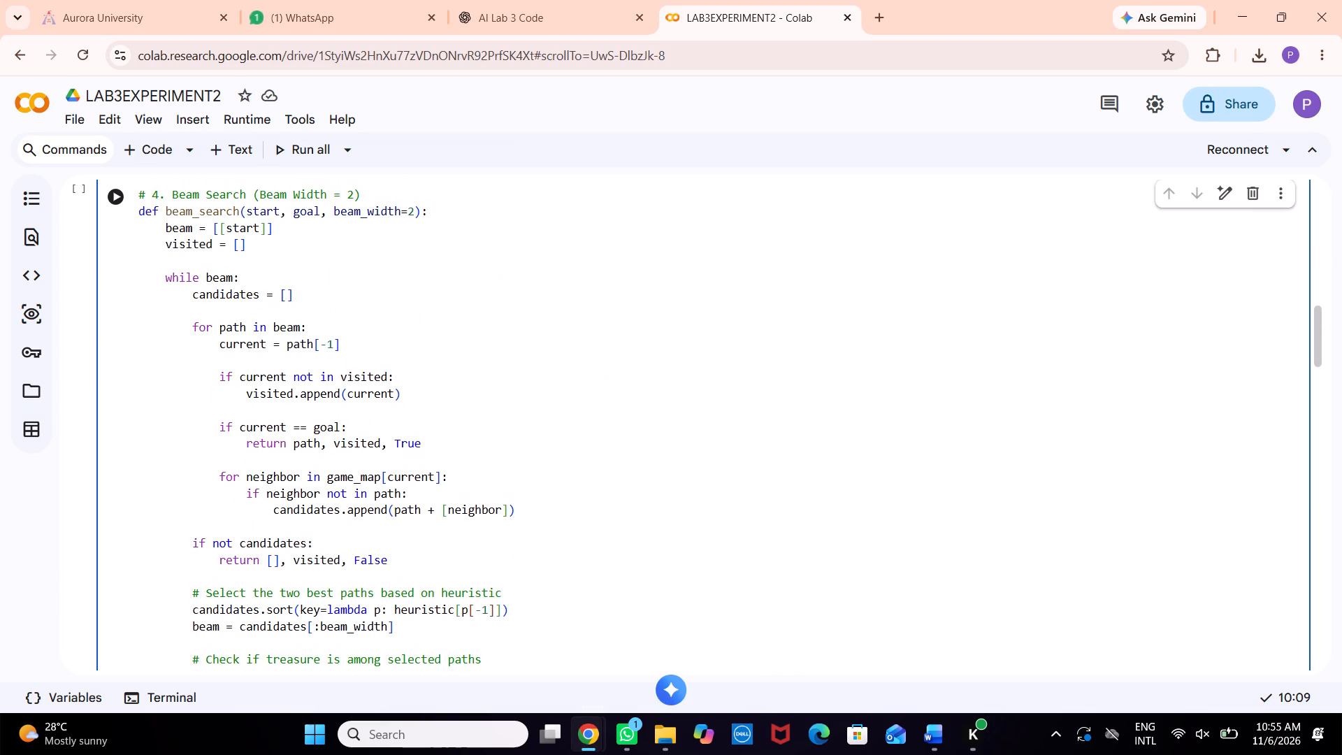
{"action": "scroll", "coordinate": [442, 513], "scroll_direction": "down", "scroll_amount": 2}
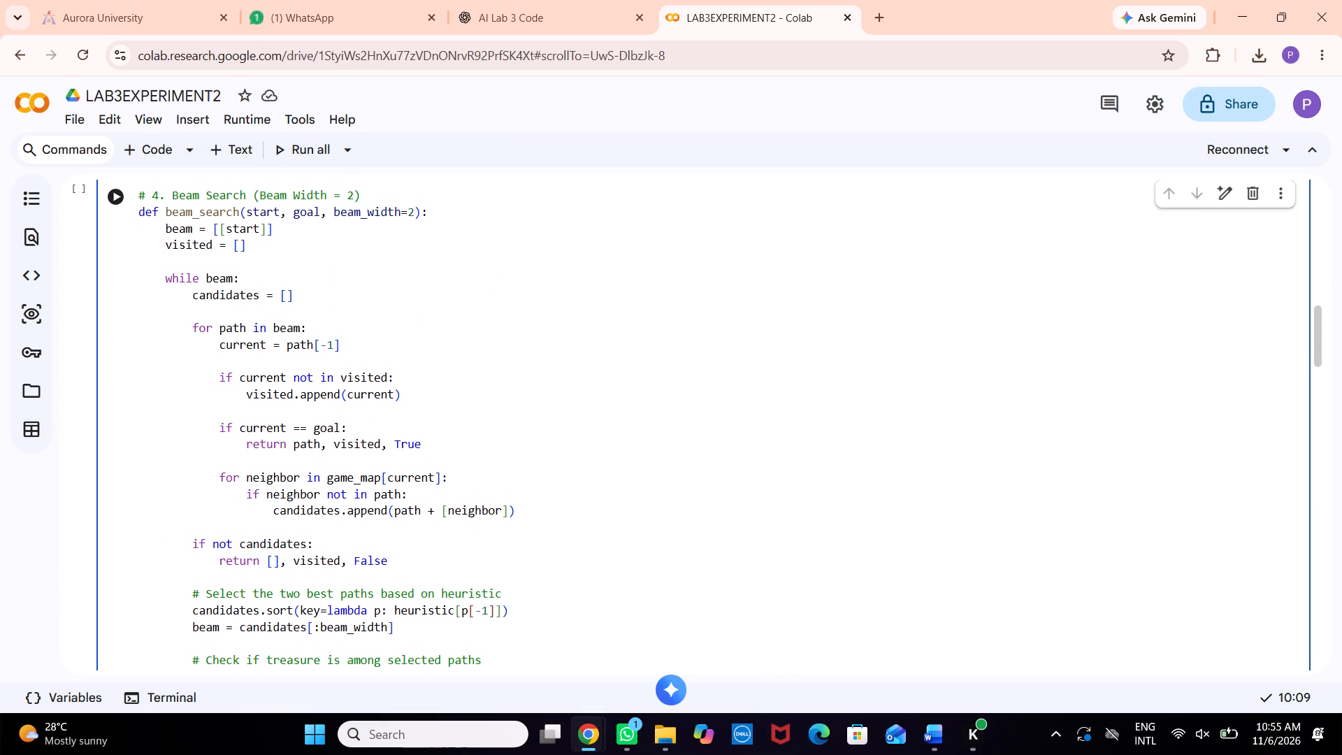
{"action": "scroll", "coordinate": [442, 513], "scroll_direction": "down", "scroll_amount": 4}
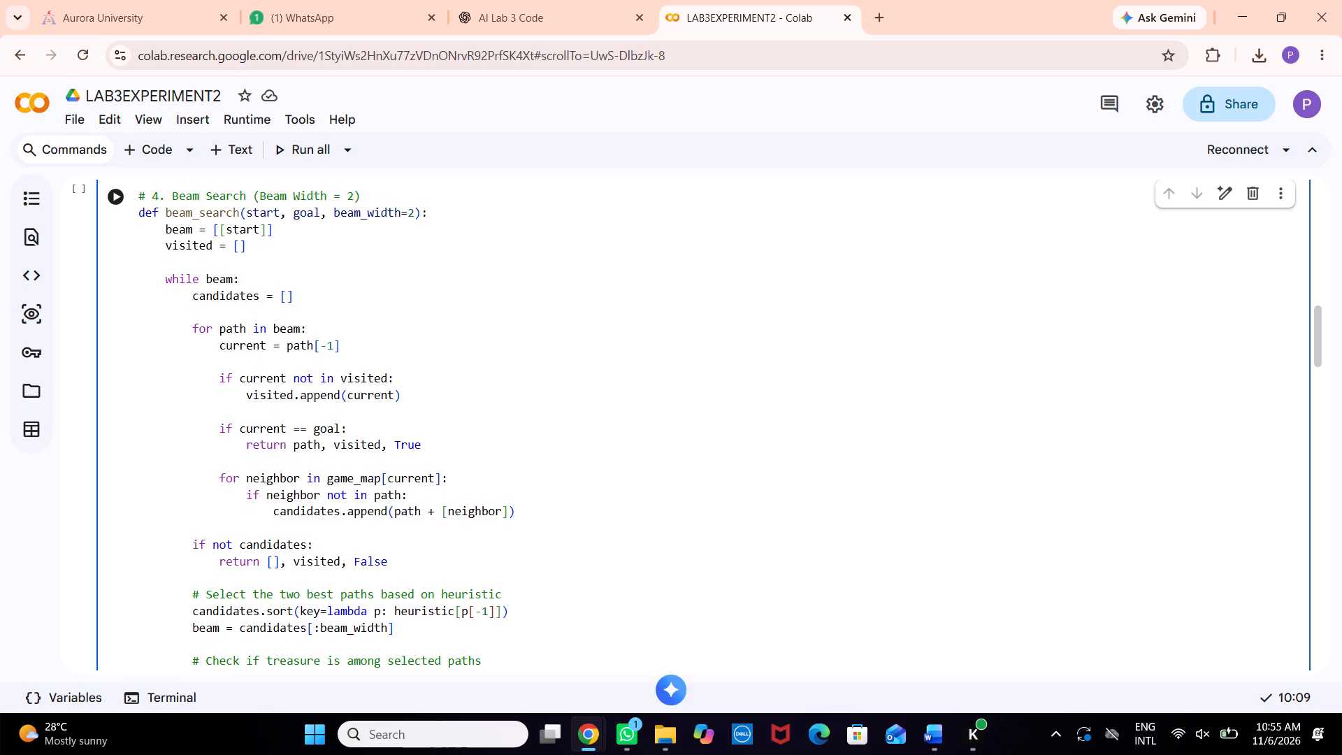
{"action": "scroll", "coordinate": [442, 513], "scroll_direction": "down", "scroll_amount": 2}
{"action": "key", "text": "Print"}
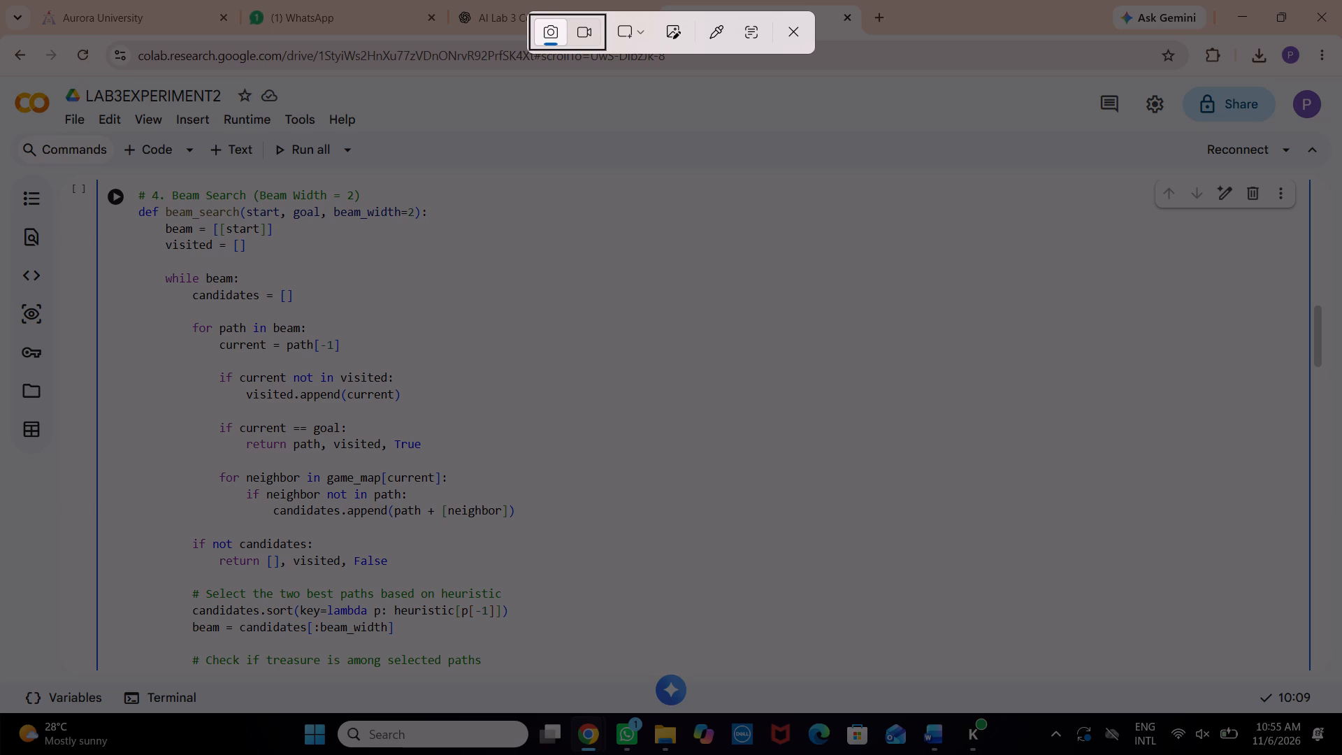
{"action": "left_click_drag", "start_coordinate": [6, 172], "coordinate": [85, 182]}
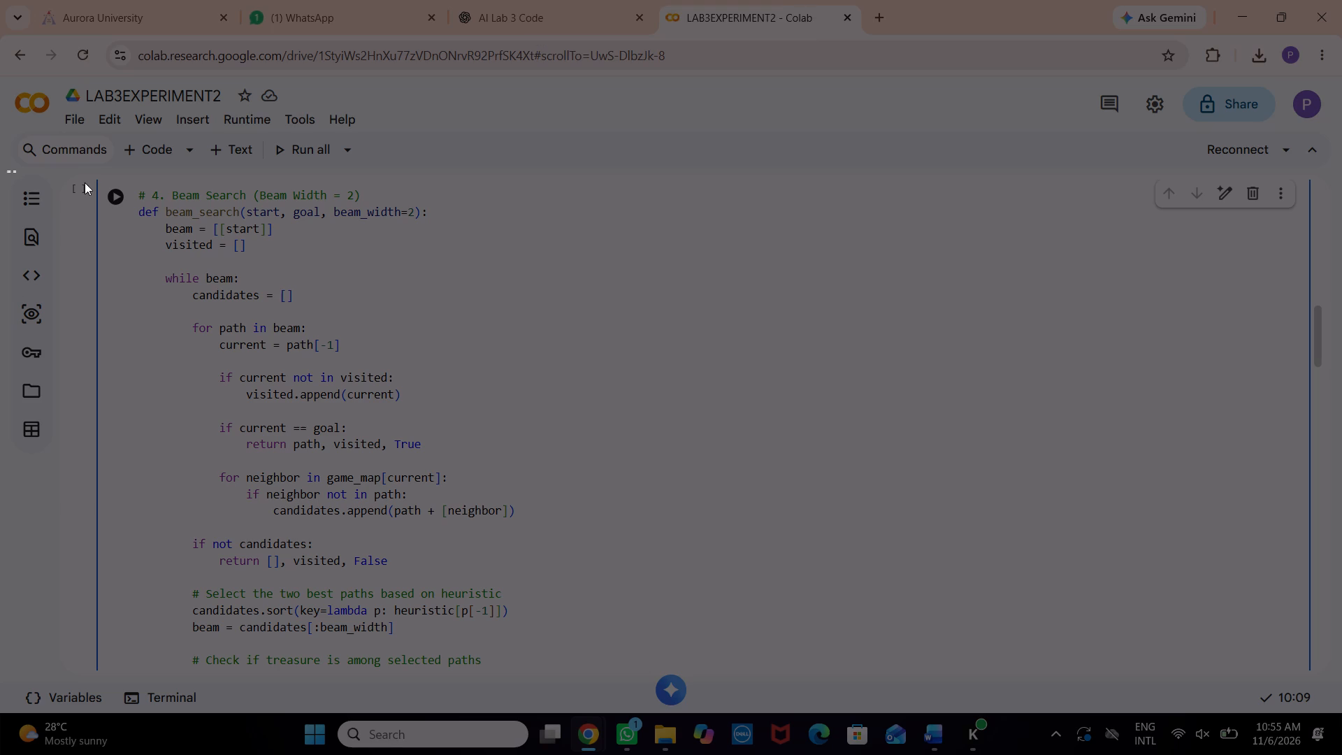
{"action": "left_click_drag", "start_coordinate": [85, 182], "coordinate": [942, 691]}
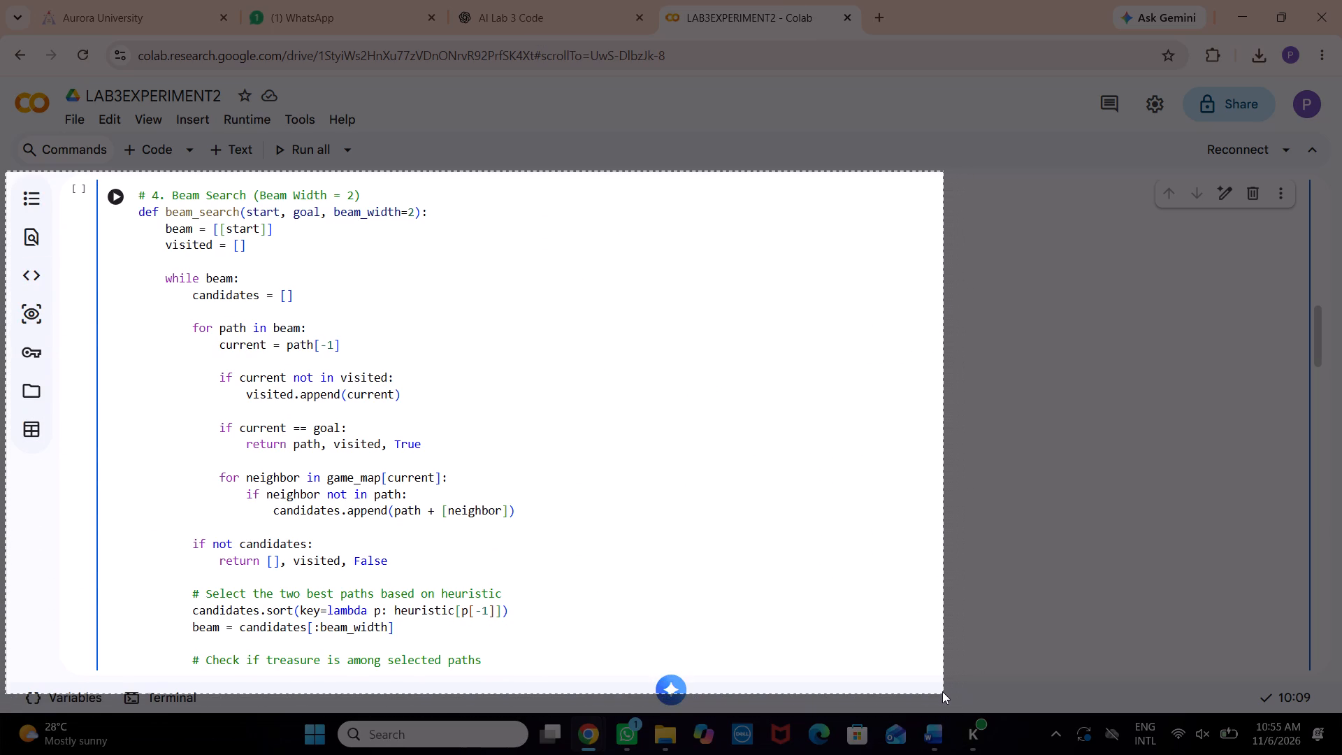
{"action": "left_click_drag", "start_coordinate": [942, 691], "coordinate": [923, 675]}
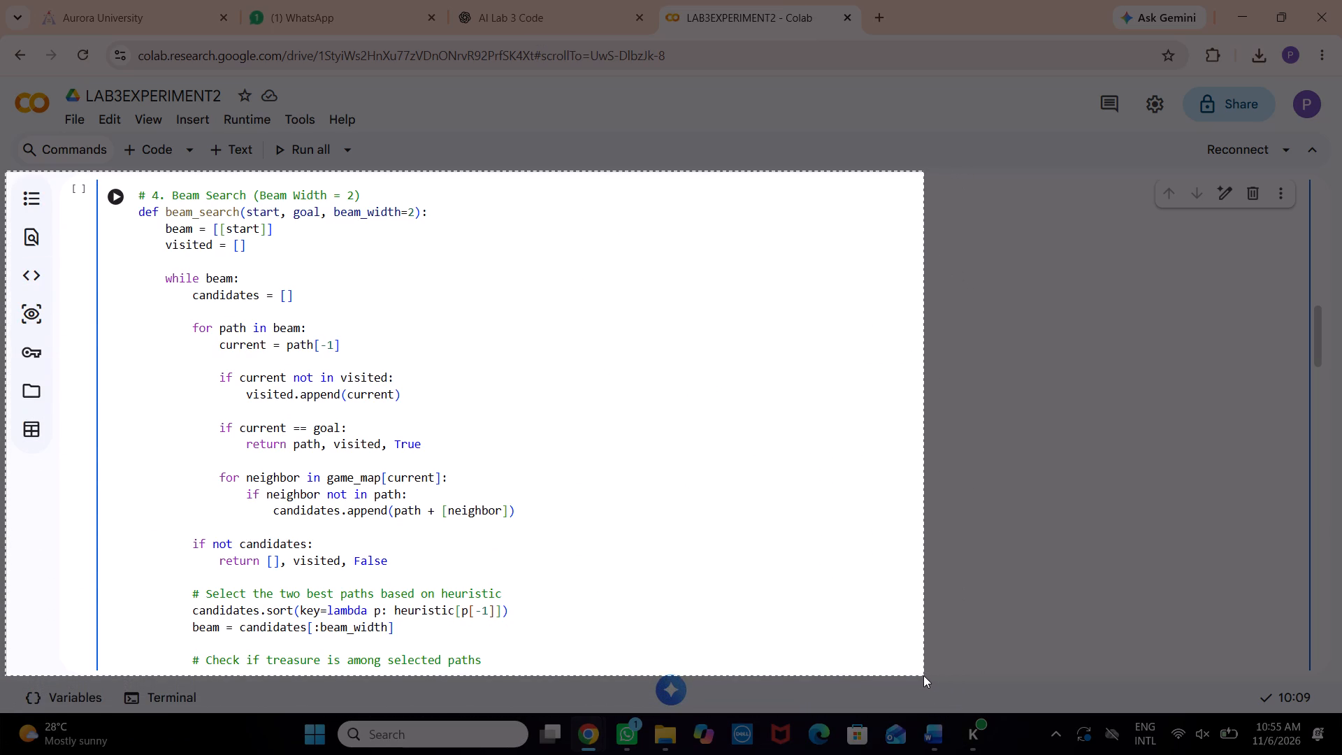
{"action": "left_click_drag", "start_coordinate": [923, 675], "coordinate": [923, 675]}
Paste the Beam Search screenshot below the Hill-Climbing code image in the Word lab report and add a new line after it.
{"action": "left_click", "coordinate": [930, 726]}
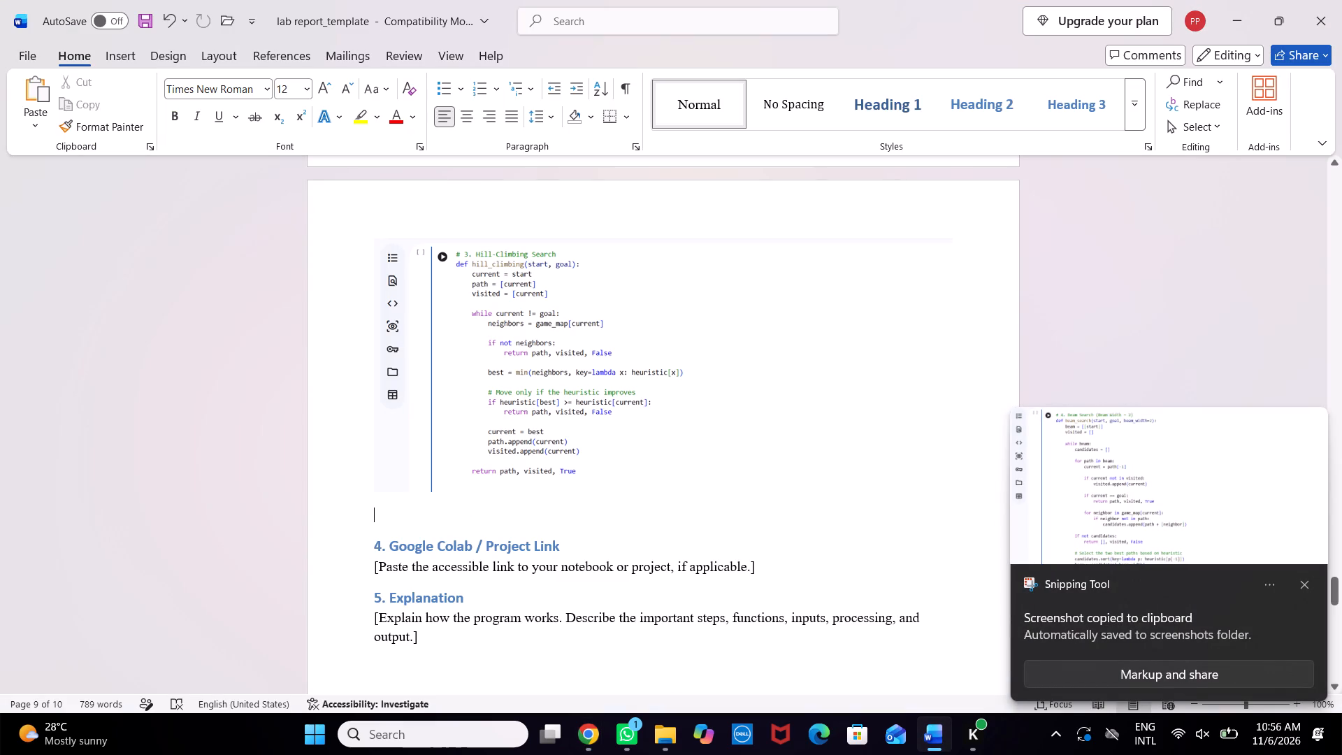
{"action": "key", "text": "ctrl+v"}
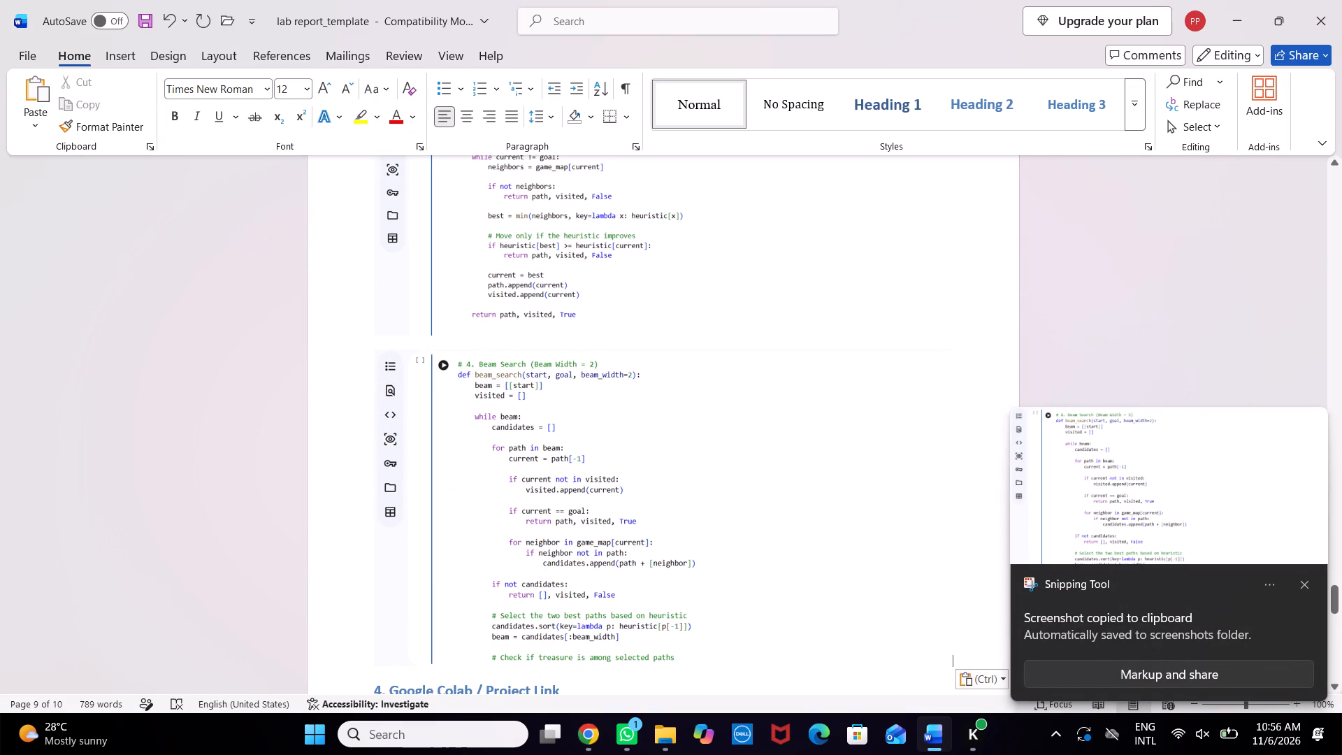
{"action": "scroll", "coordinate": [391, 528], "scroll_direction": "down", "scroll_amount": 3}
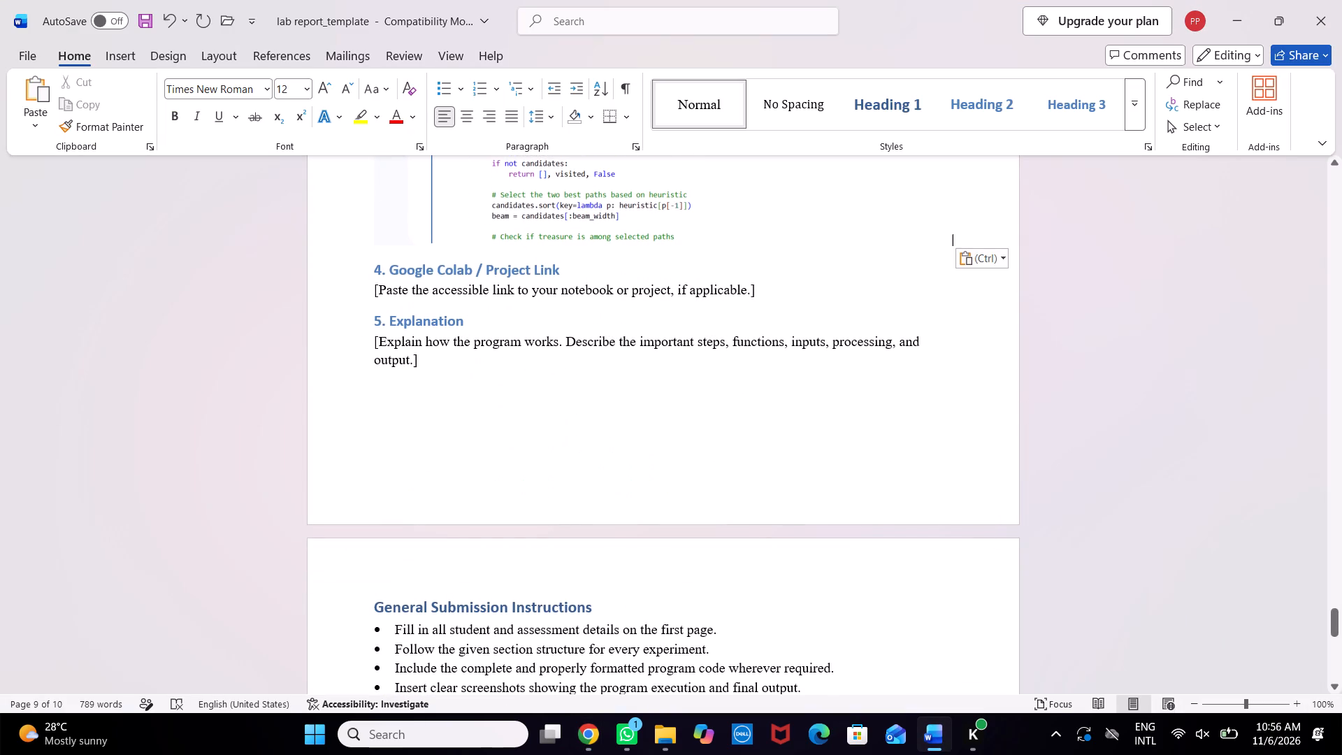
{"action": "key", "text": "Return"}
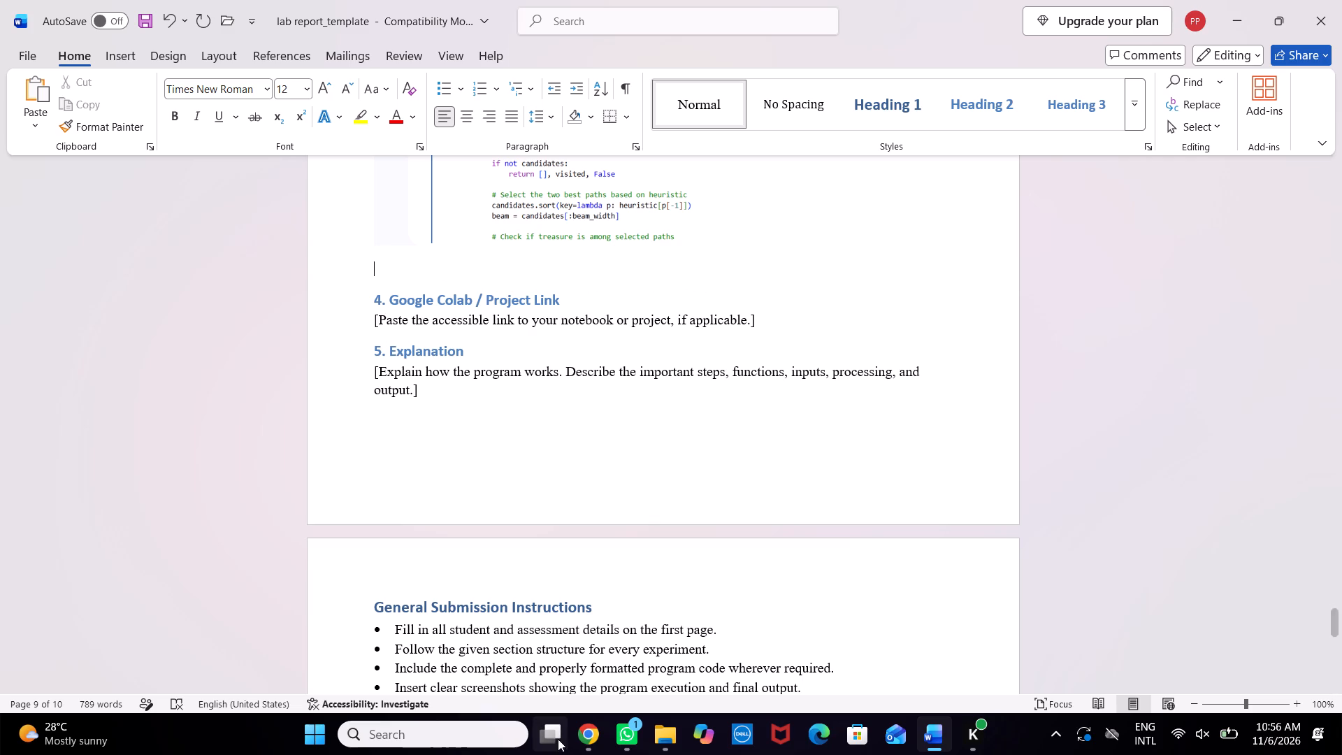
Capture a screenshot of the Colab code in Chrome from "# Check if treasure is among selected paths" through the Beam Search route print line.
{"action": "left_click", "coordinate": [575, 735]}
{"action": "left_click", "coordinate": [529, 676]}
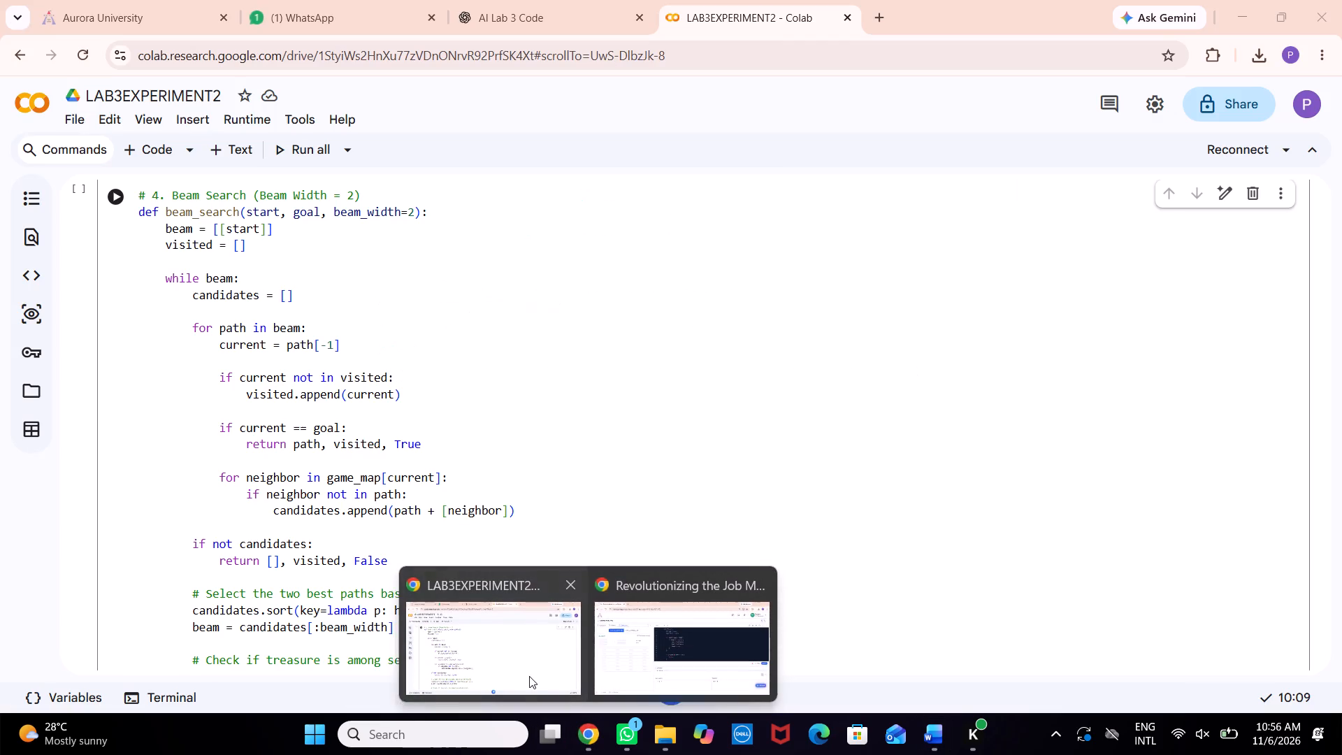
{"action": "scroll", "coordinate": [515, 582], "scroll_direction": "down", "scroll_amount": 5}
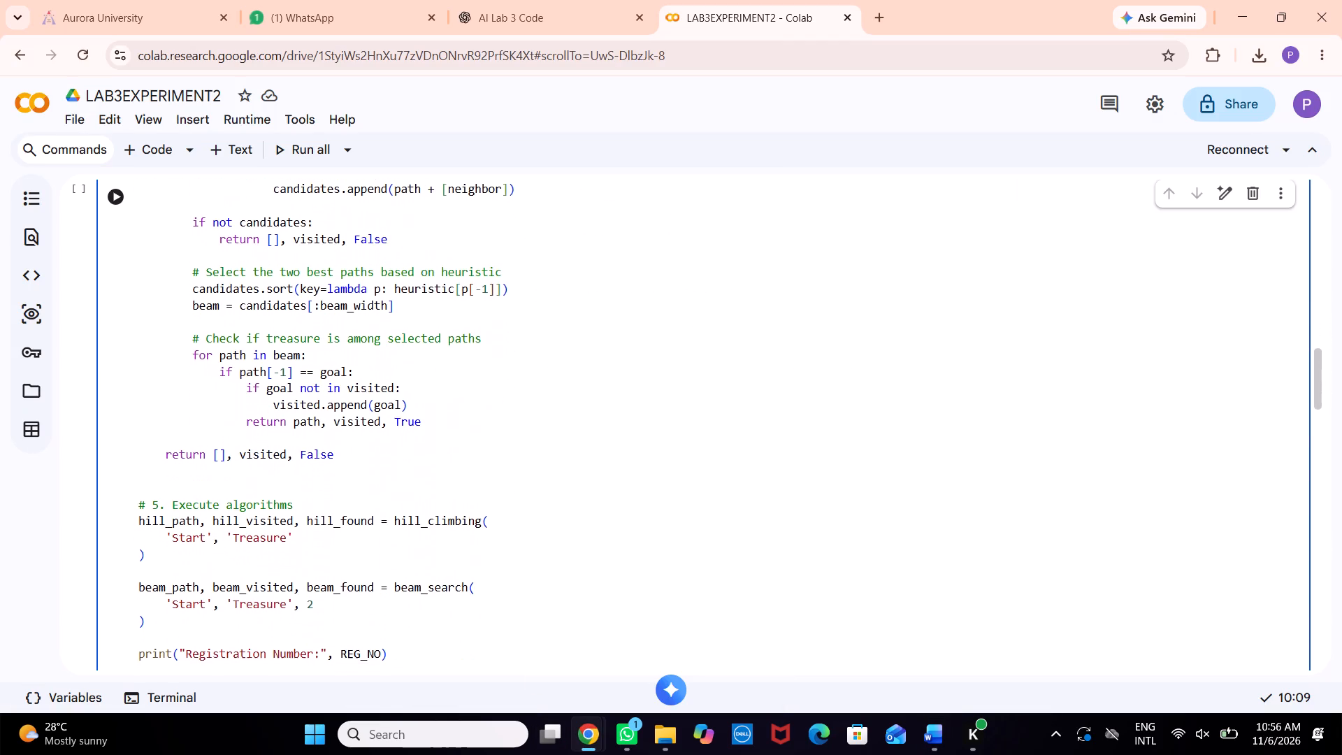
{"action": "scroll", "coordinate": [515, 582], "scroll_direction": "down", "scroll_amount": 2}
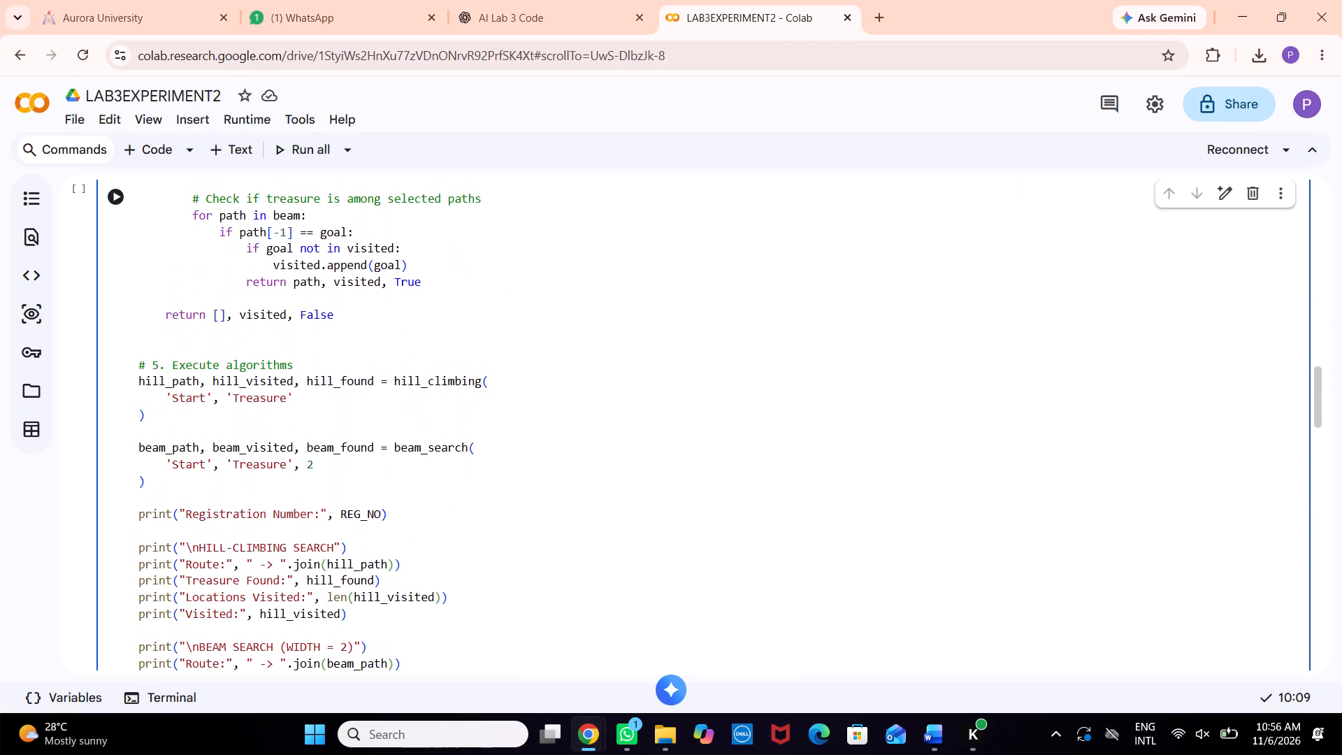
{"action": "key", "text": "Print"}
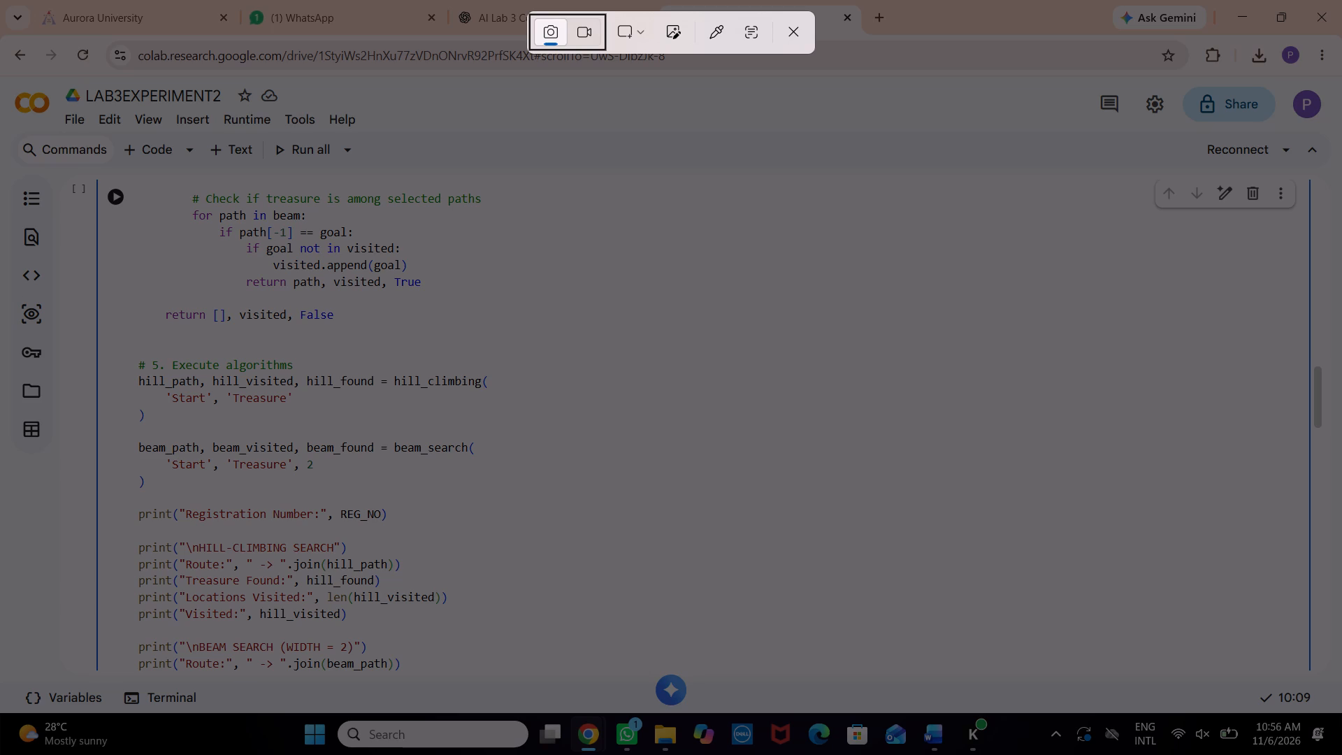
{"action": "left_click_drag", "start_coordinate": [88, 184], "coordinate": [767, 410]}
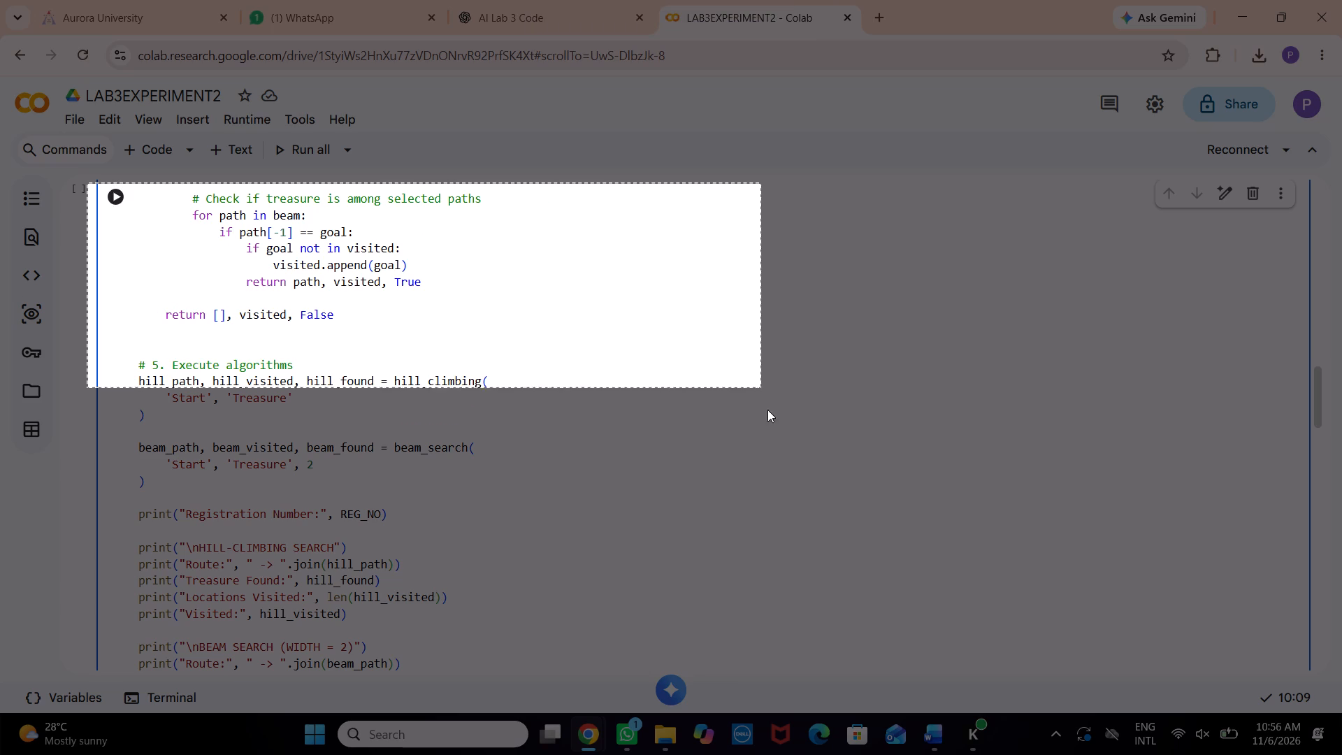
{"action": "left_click_drag", "start_coordinate": [767, 410], "coordinate": [771, 679]}
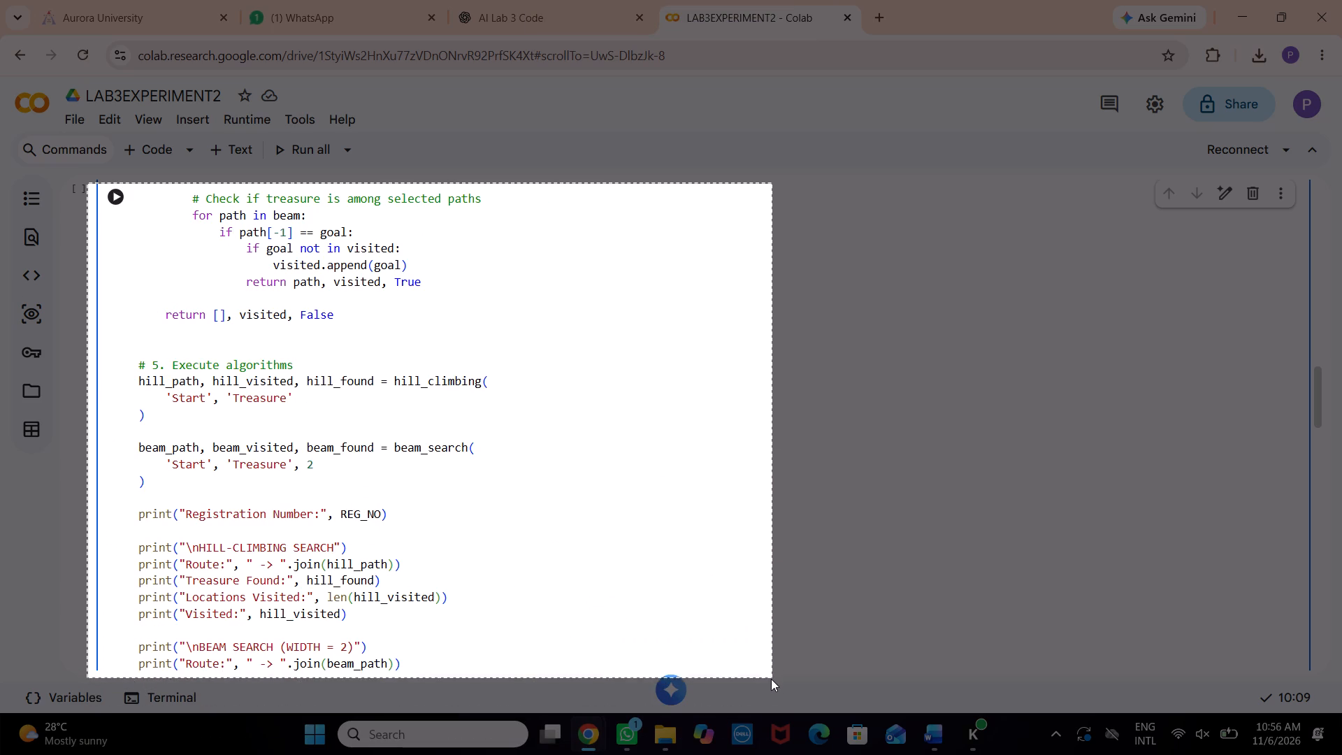
{"action": "left_click_drag", "start_coordinate": [771, 679], "coordinate": [770, 682]}
Run the game character navigation code cell in the Colab notebook.
{"action": "scroll", "coordinate": [770, 682], "scroll_direction": "up", "scroll_amount": 8}
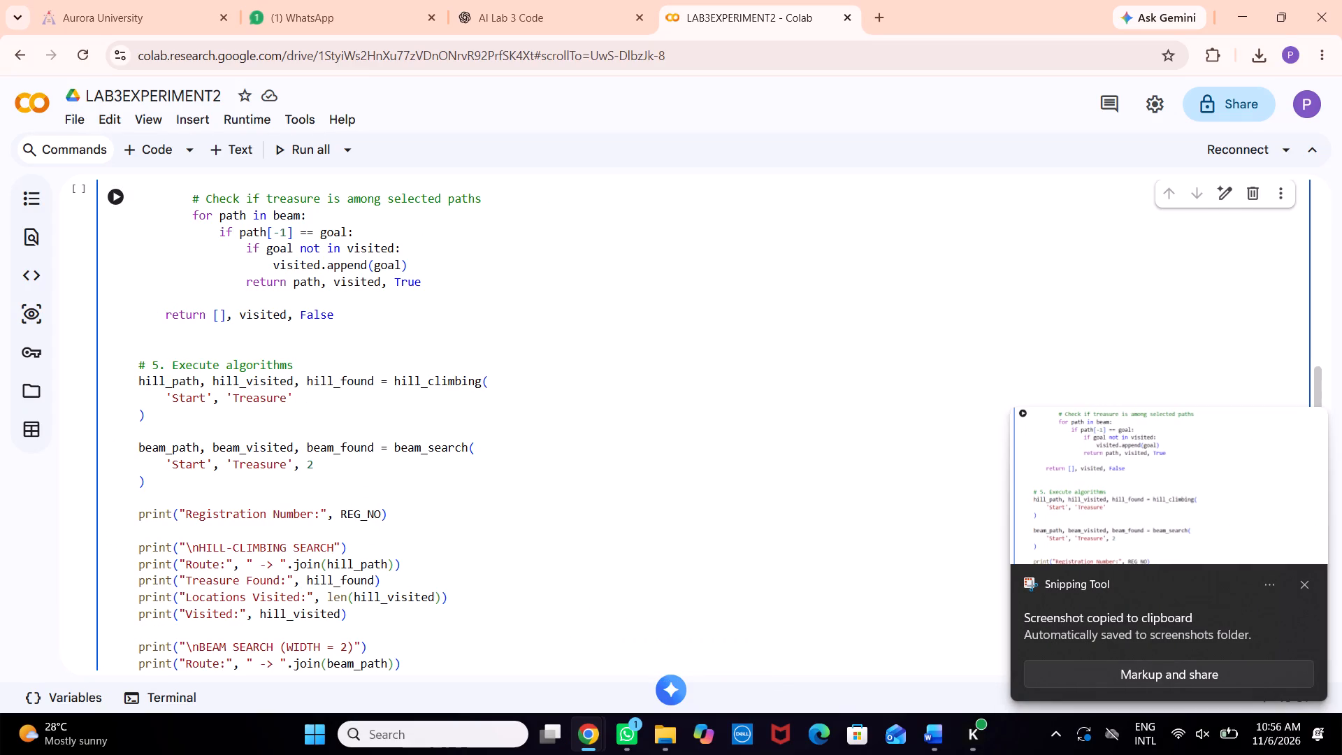
{"action": "scroll", "coordinate": [594, 447], "scroll_direction": "up", "scroll_amount": 16}
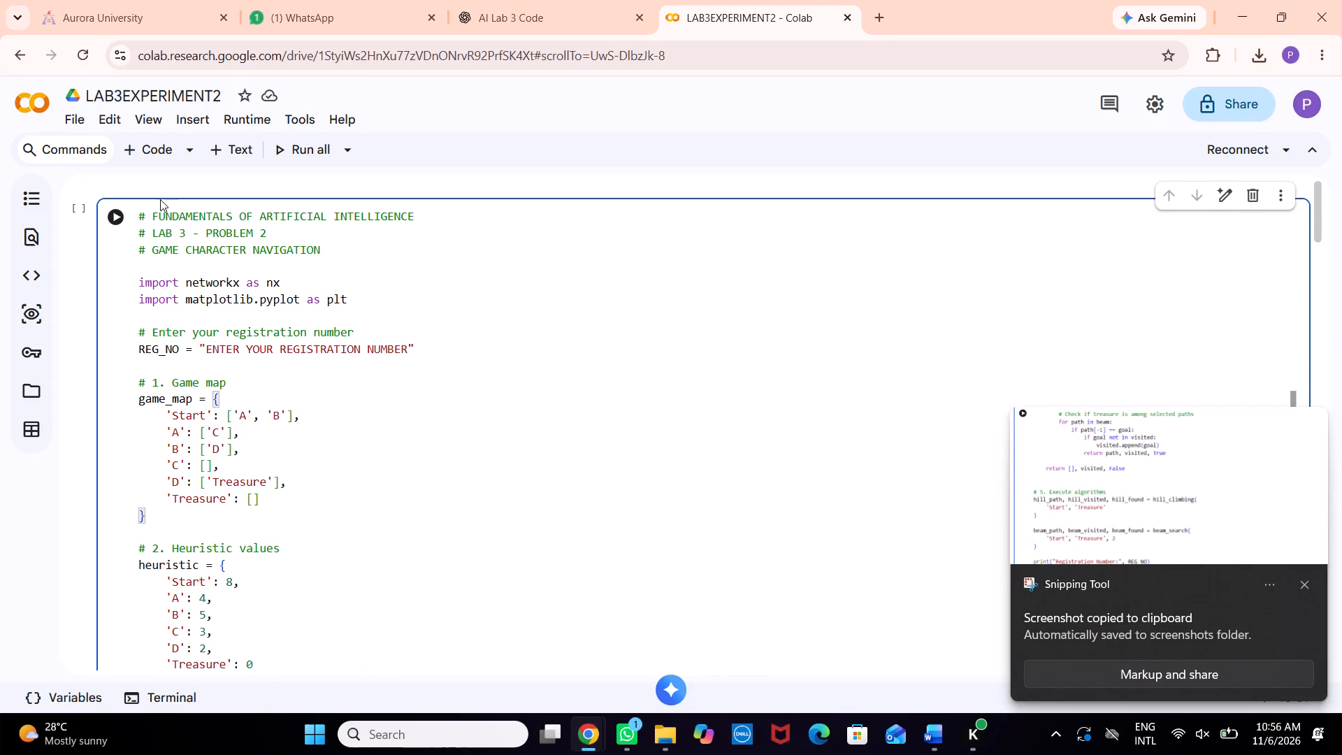
{"action": "left_click", "coordinate": [118, 216]}
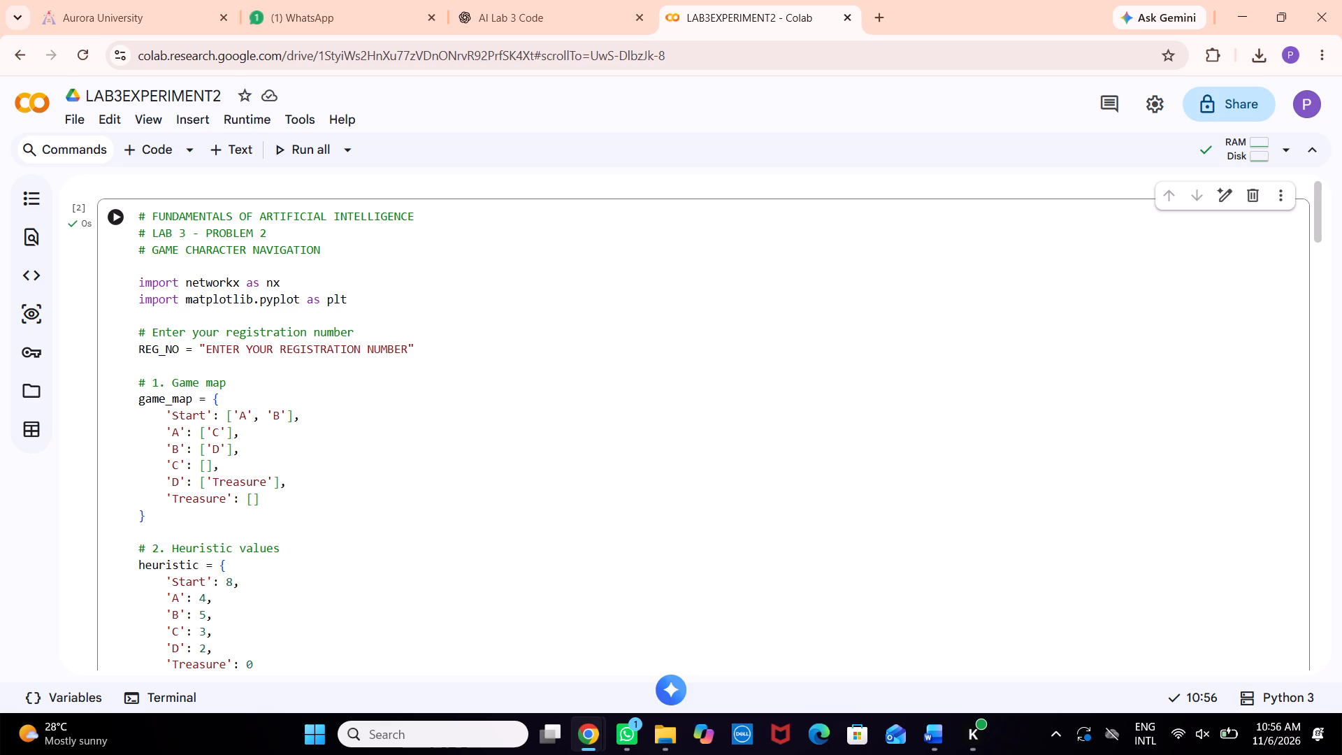
Examine the executed cell's code and its Hill-Climbing and Beam Search output in the notebook.
{"action": "scroll", "coordinate": [298, 347], "scroll_direction": "down", "scroll_amount": 5}
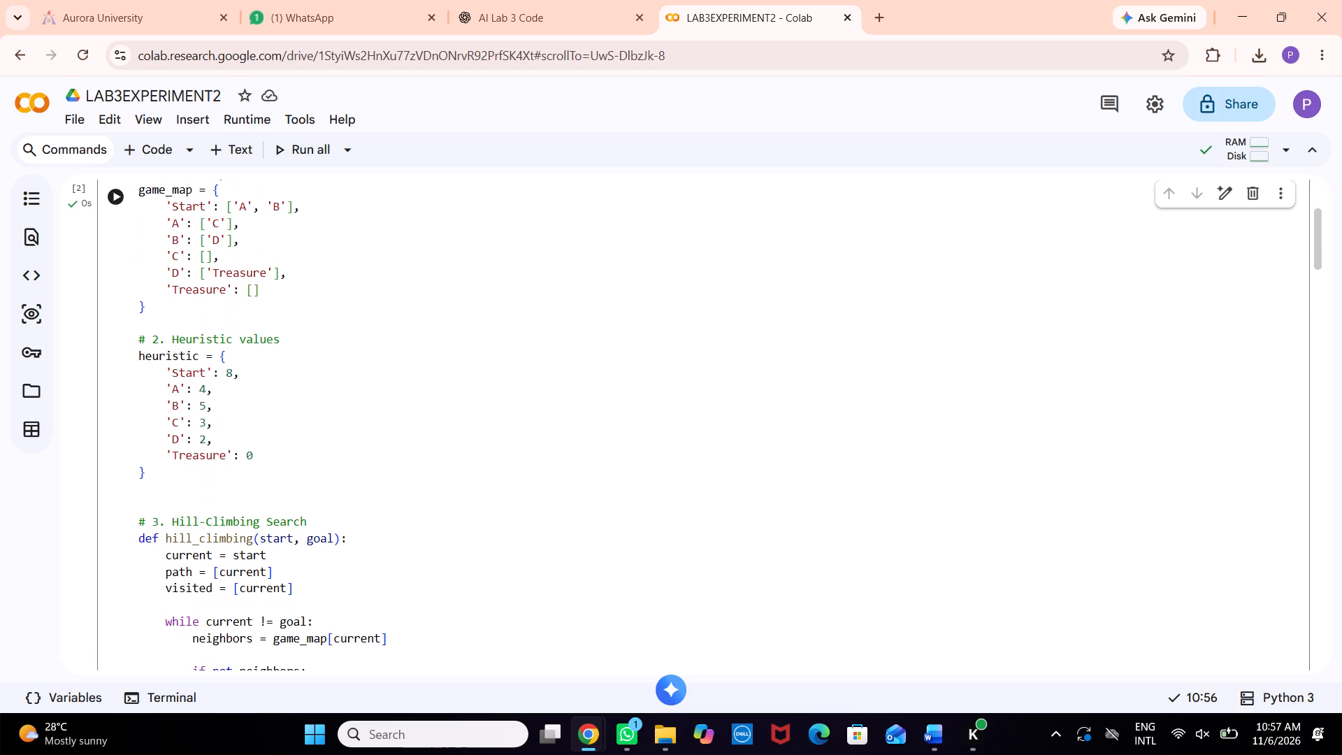
{"action": "scroll", "coordinate": [298, 347], "scroll_direction": "down", "scroll_amount": 4}
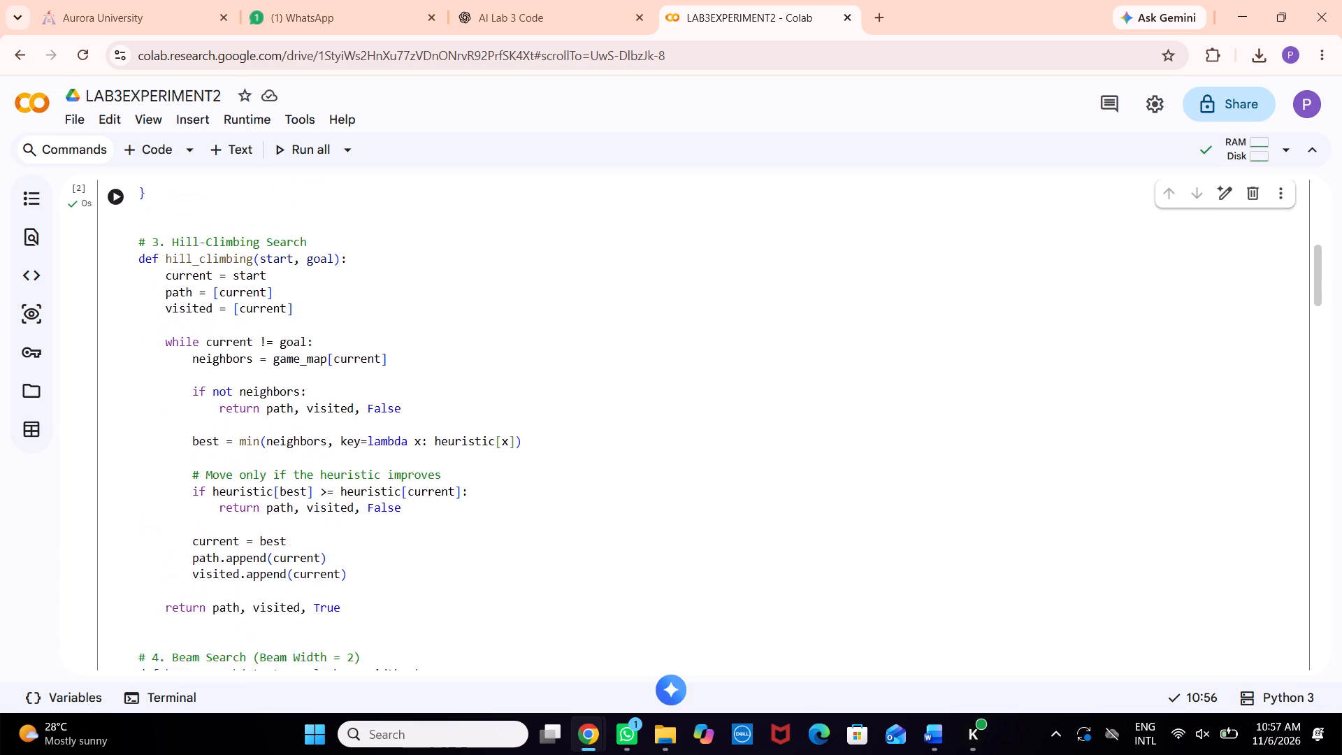
{"action": "scroll", "coordinate": [298, 347], "scroll_direction": "down", "scroll_amount": 5}
{"action": "scroll", "coordinate": [298, 347], "scroll_direction": "right", "scroll_amount": 1}
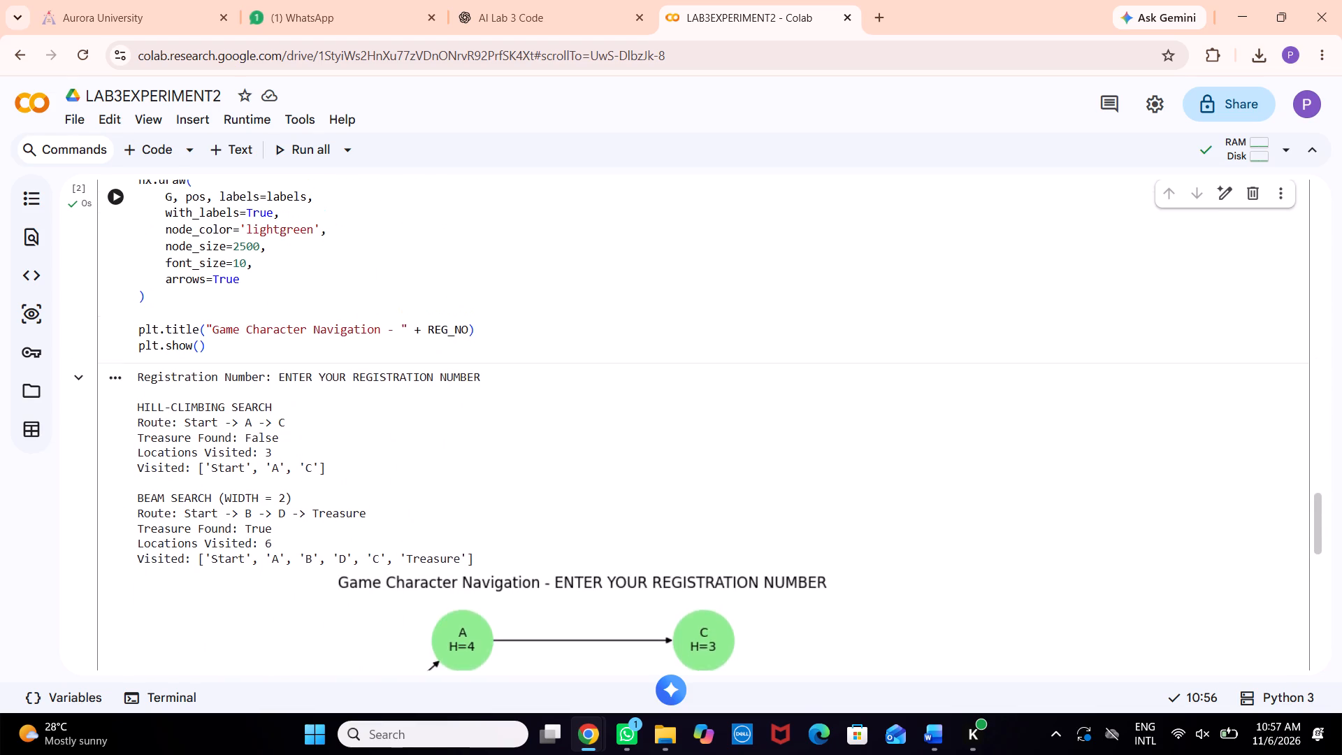
{"action": "scroll", "coordinate": [298, 347], "scroll_direction": "right", "scroll_amount": 3}
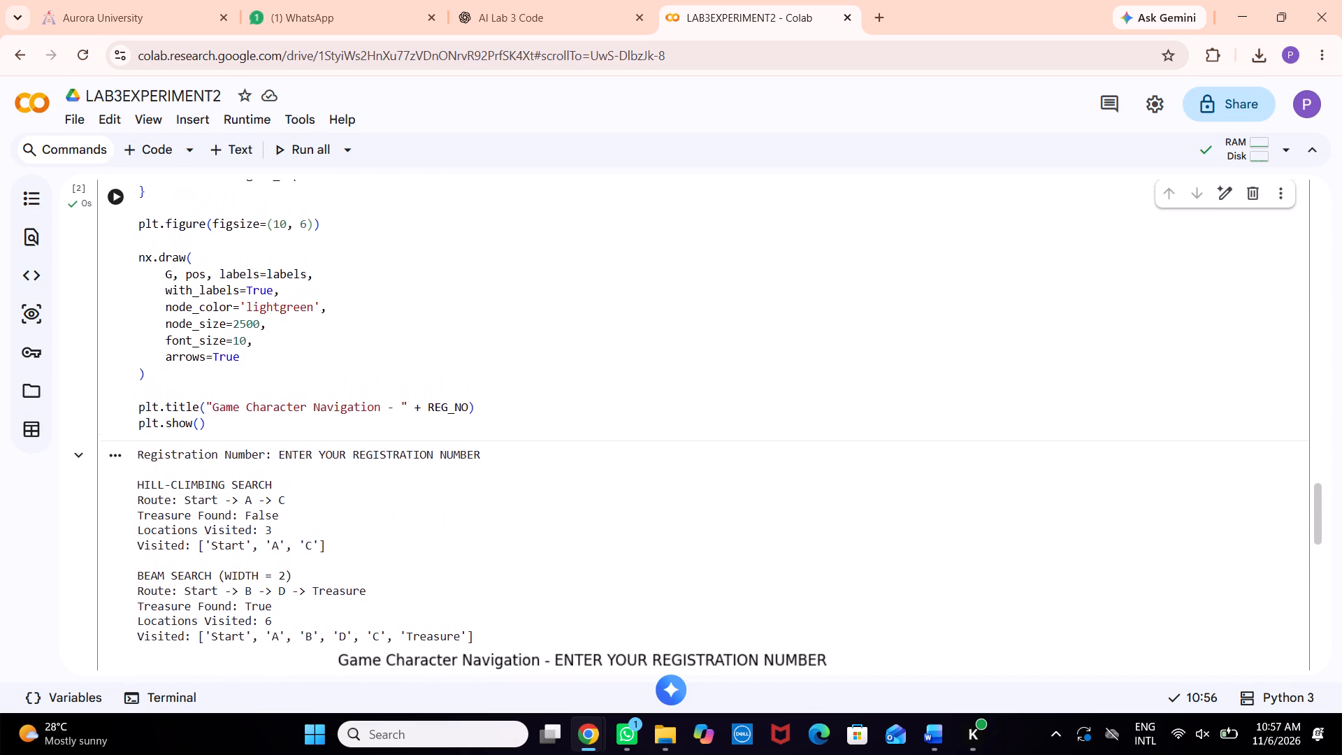
{"action": "scroll", "coordinate": [298, 347], "scroll_direction": "right", "scroll_amount": 1}
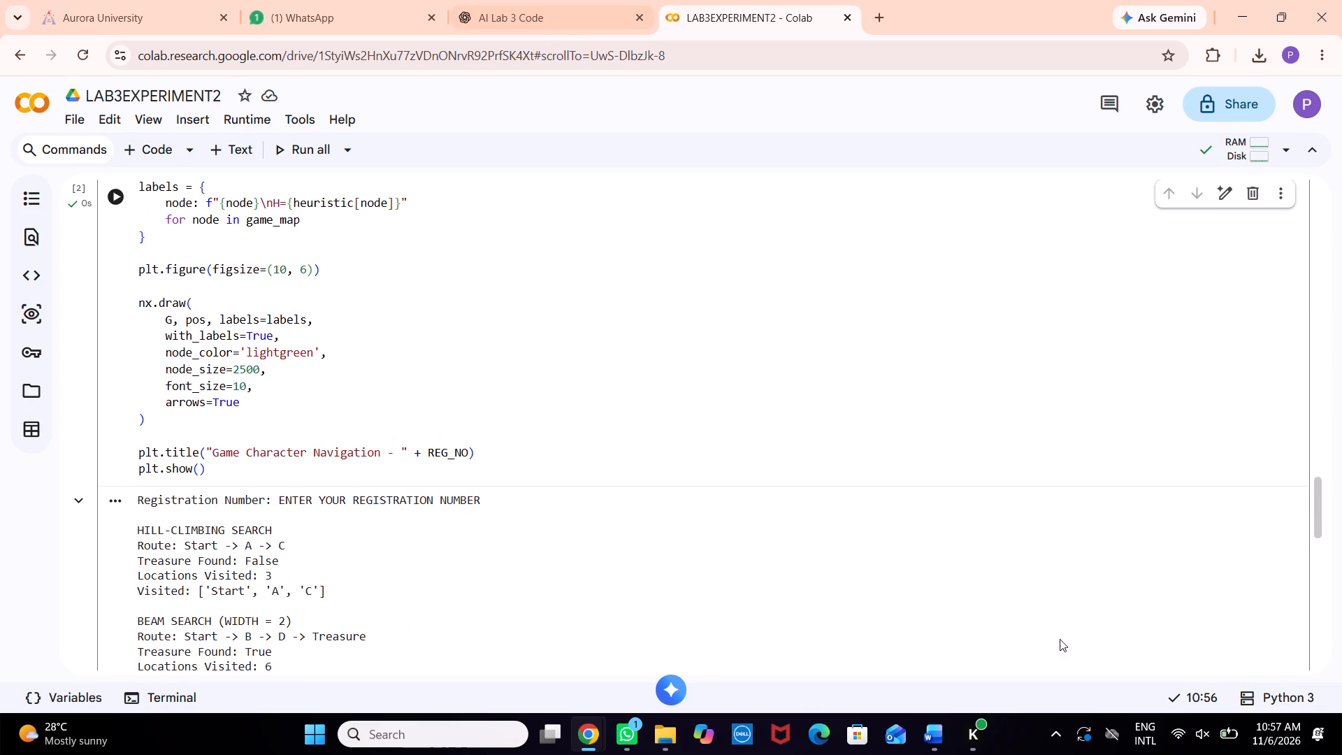
Paste the "# 5. Execute algorithms" code screenshot into the Word report on the empty line above the Google Colab / Project Link heading.
{"action": "left_click", "coordinate": [925, 732]}
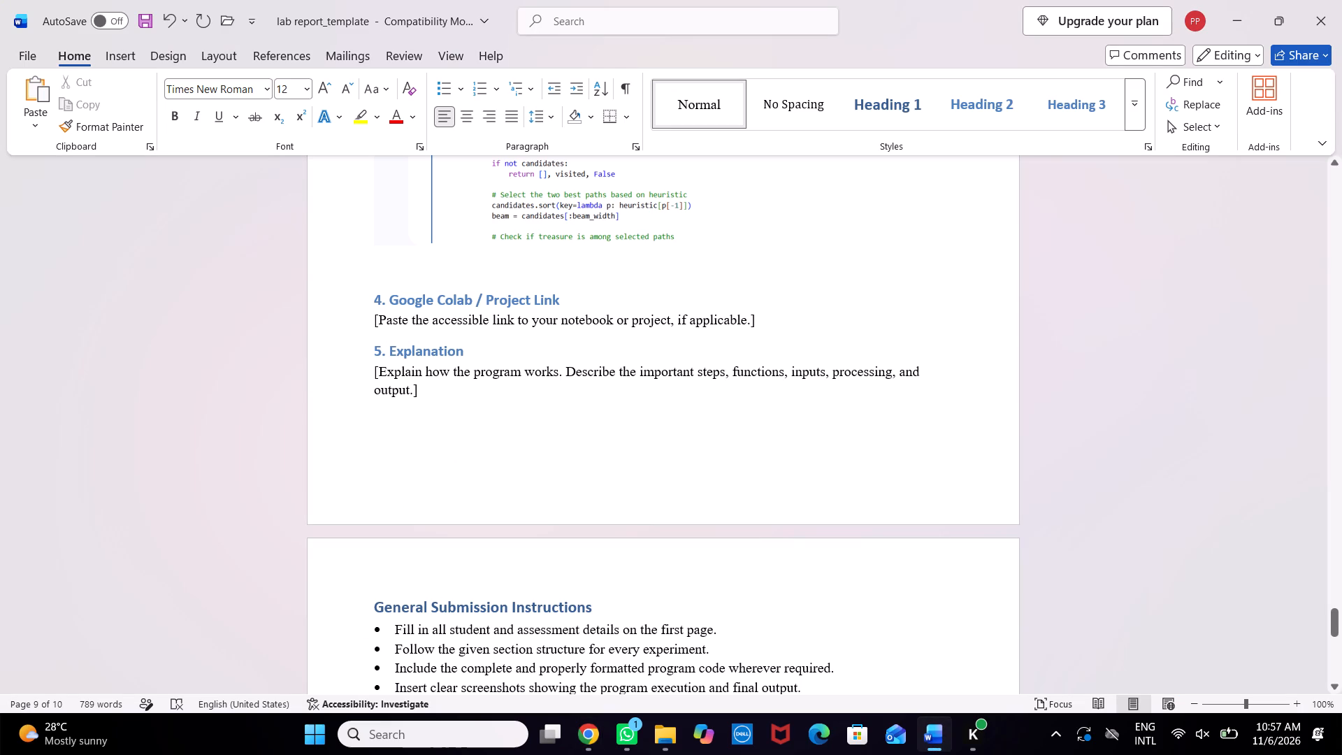
{"action": "scroll", "coordinate": [856, 626], "scroll_direction": "up", "scroll_amount": 1}
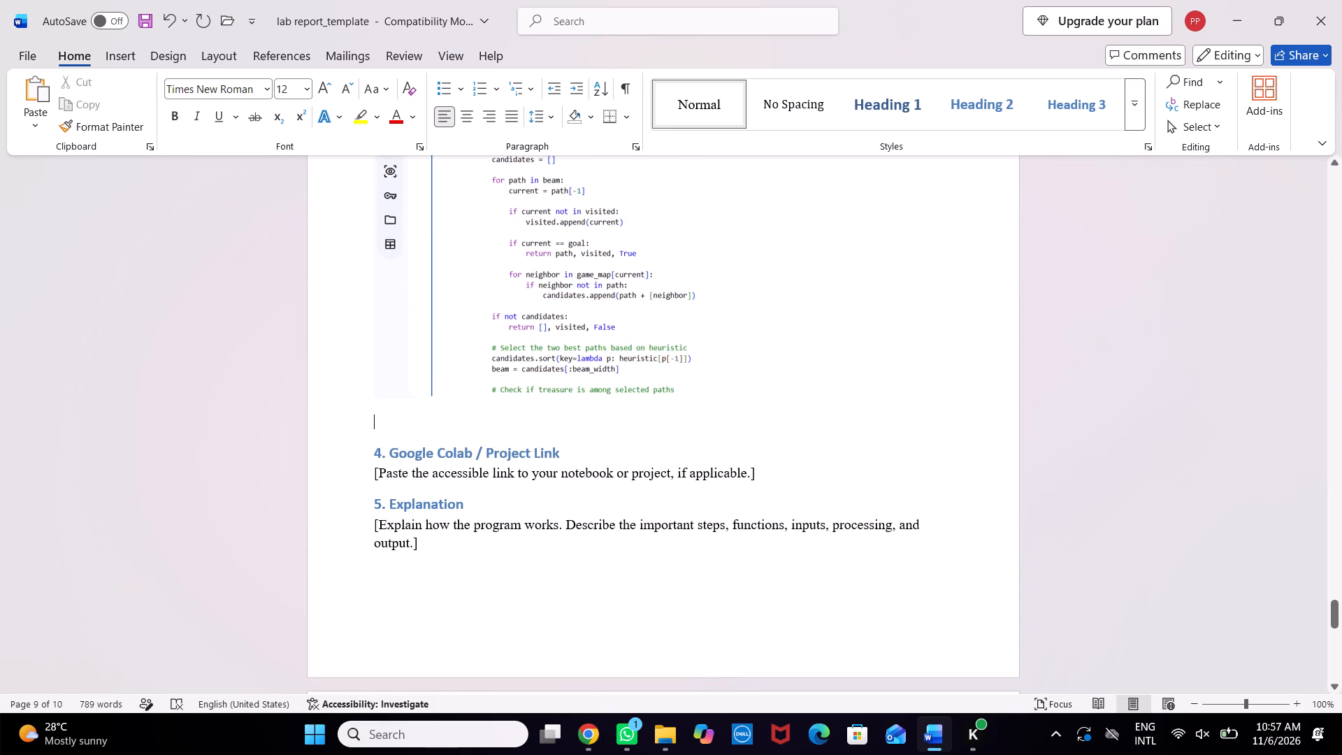
{"action": "key", "text": "ctrl+v"}
{"action": "scroll", "coordinate": [856, 626], "scroll_direction": "down", "scroll_amount": 1}
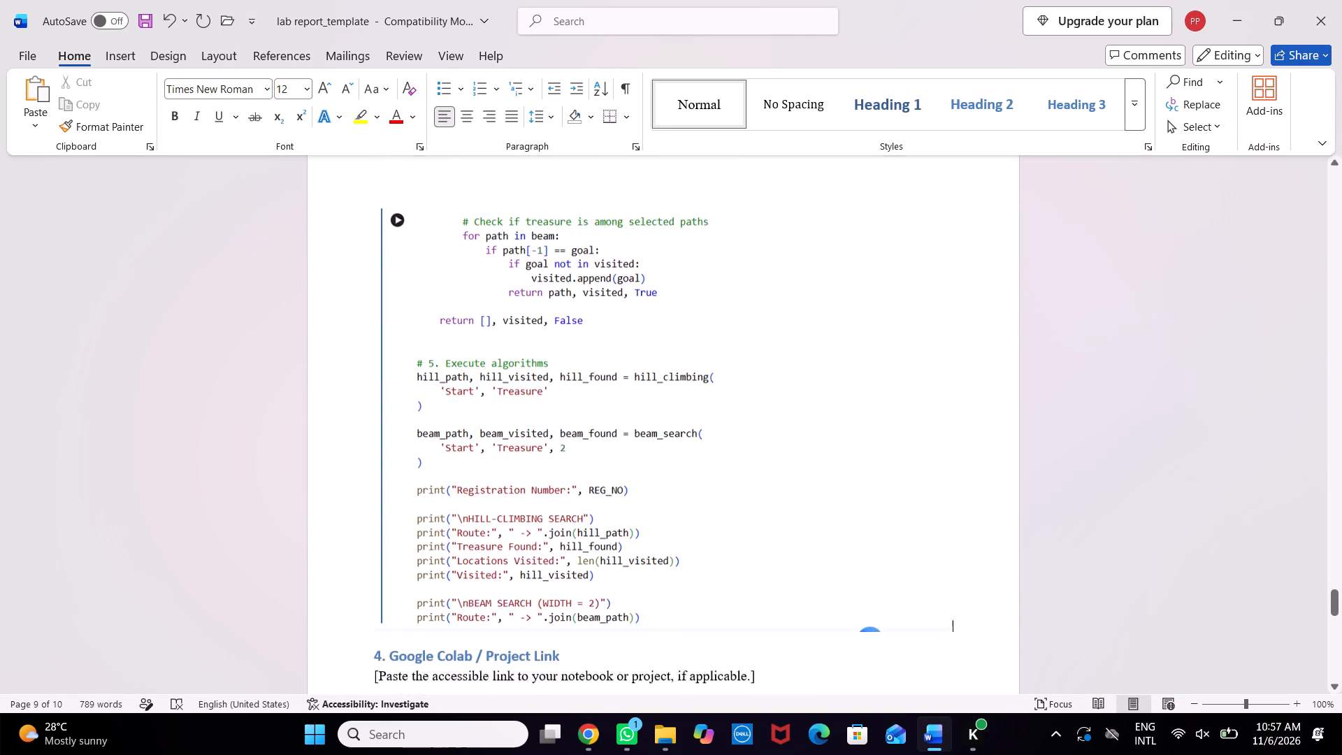
In the Colab notebook in Chrome, capture a screenshot of the game map visualization code from "G = nx.DiGraph()" through "plt.show()".
{"action": "scroll", "coordinate": [856, 626], "scroll_direction": "down", "scroll_amount": 1}
{"action": "left_click", "coordinate": [593, 738]}
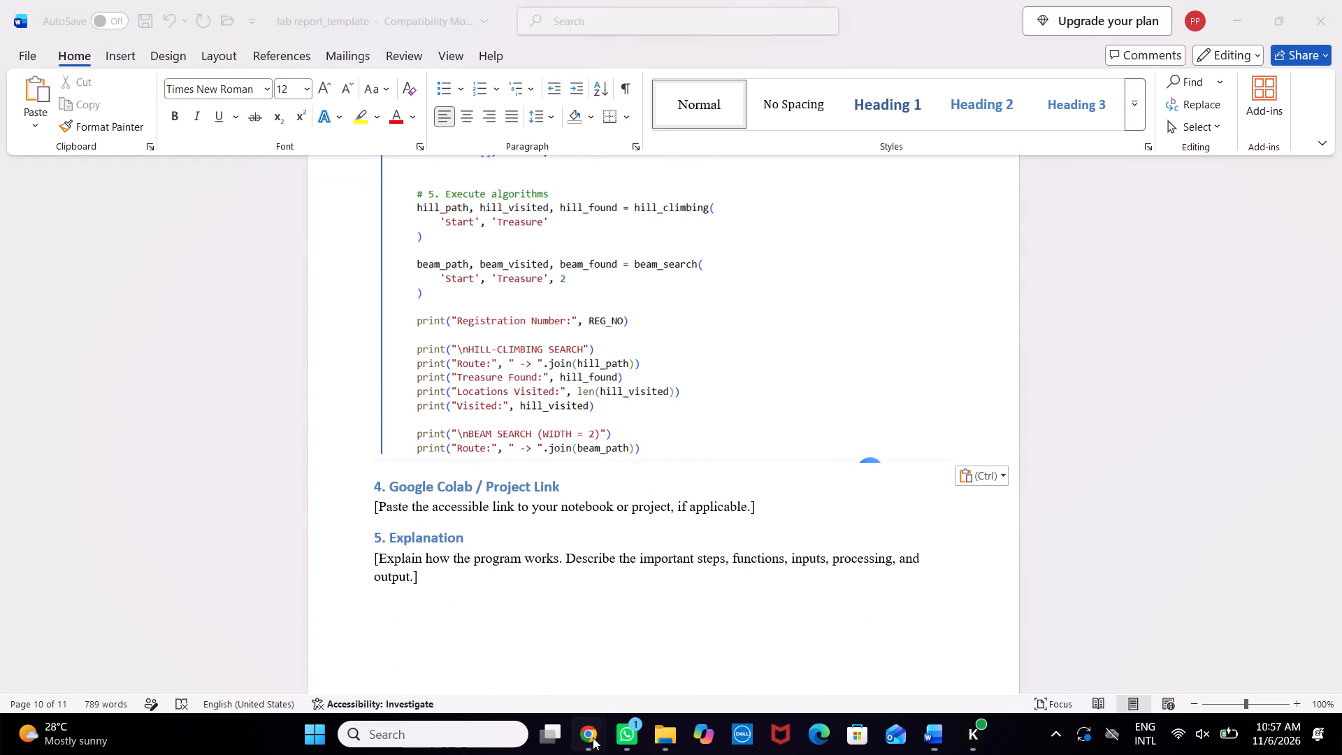
{"action": "left_click", "coordinate": [522, 640]}
{"action": "scroll", "coordinate": [453, 490], "scroll_direction": "up", "scroll_amount": 6}
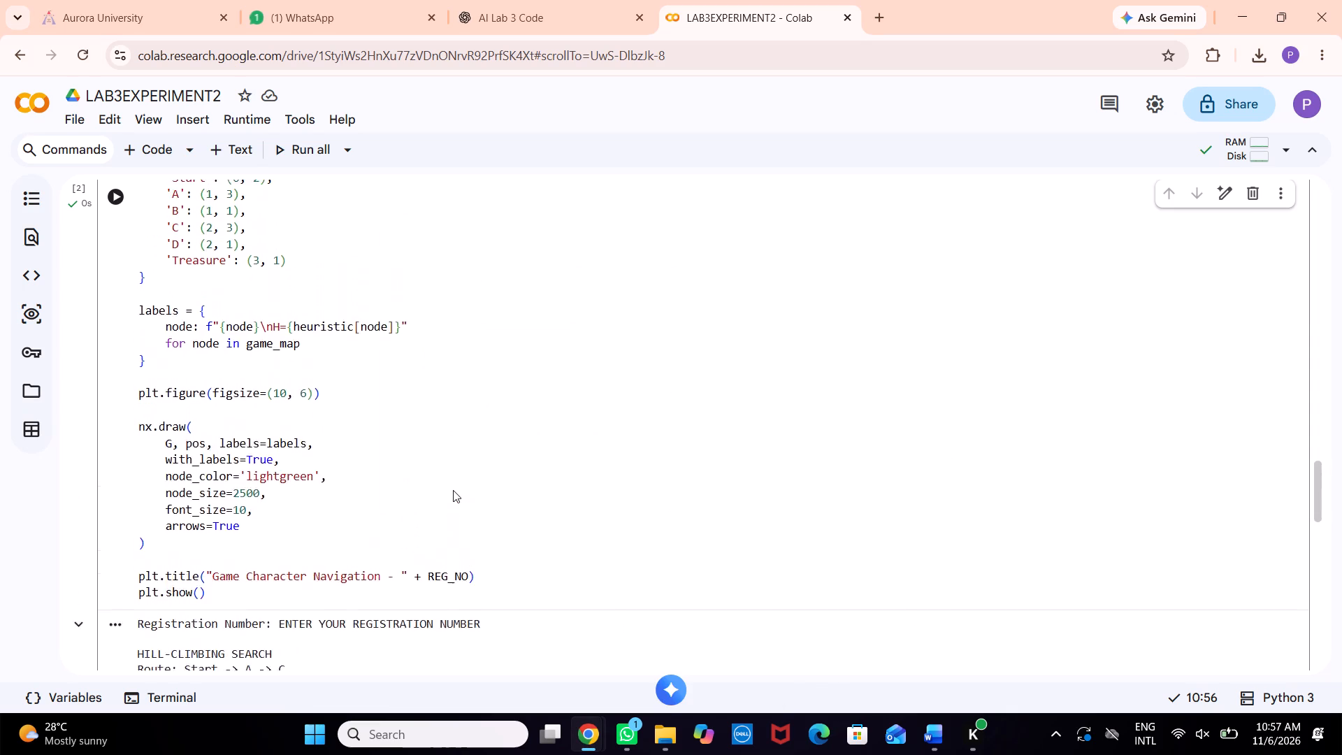
{"action": "scroll", "coordinate": [453, 490], "scroll_direction": "up", "scroll_amount": 3}
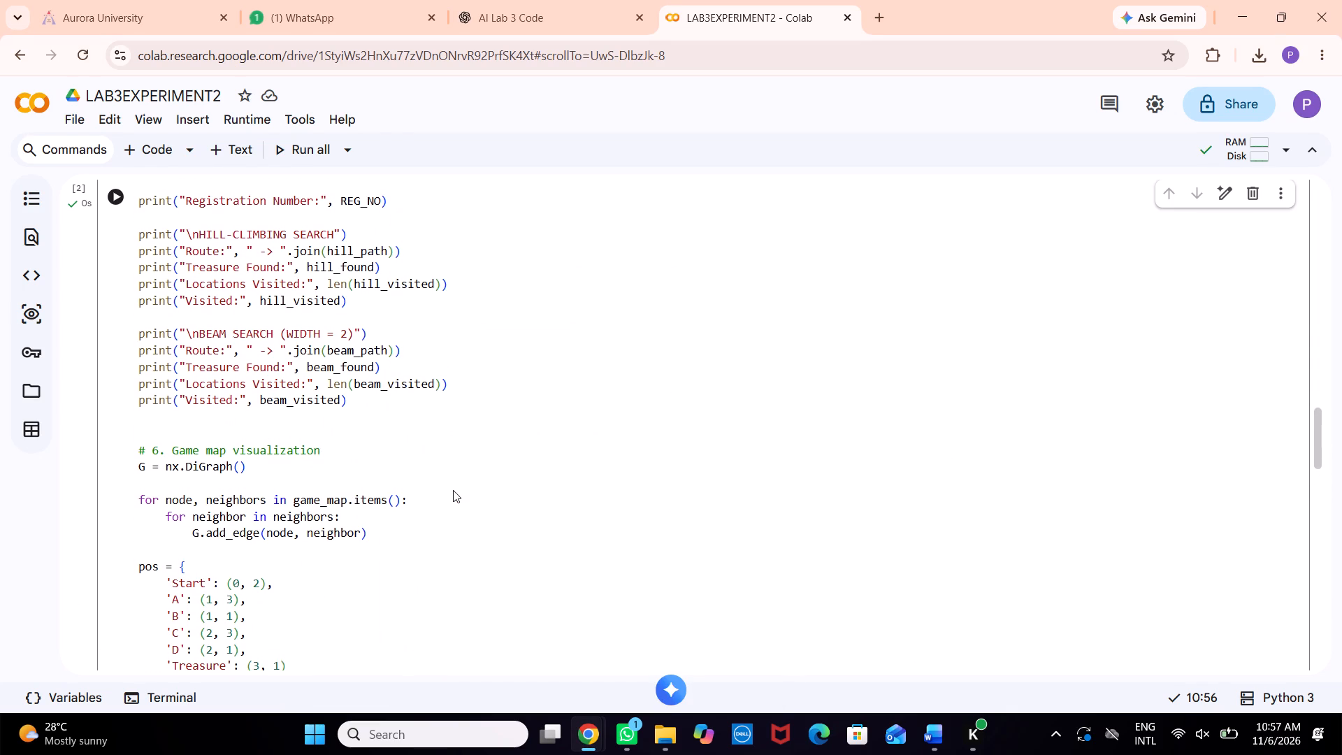
{"action": "scroll", "coordinate": [453, 490], "scroll_direction": "down", "scroll_amount": 3}
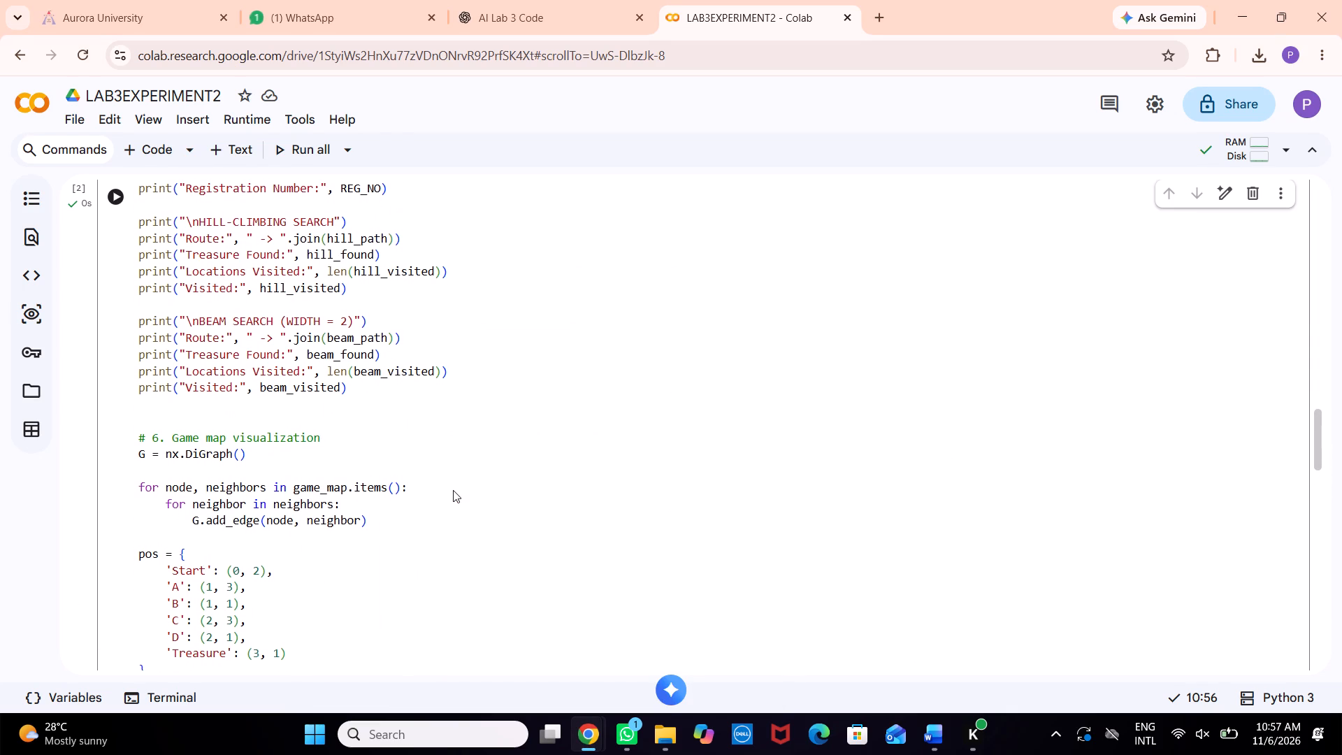
{"action": "scroll", "coordinate": [453, 490], "scroll_direction": "down", "scroll_amount": 3}
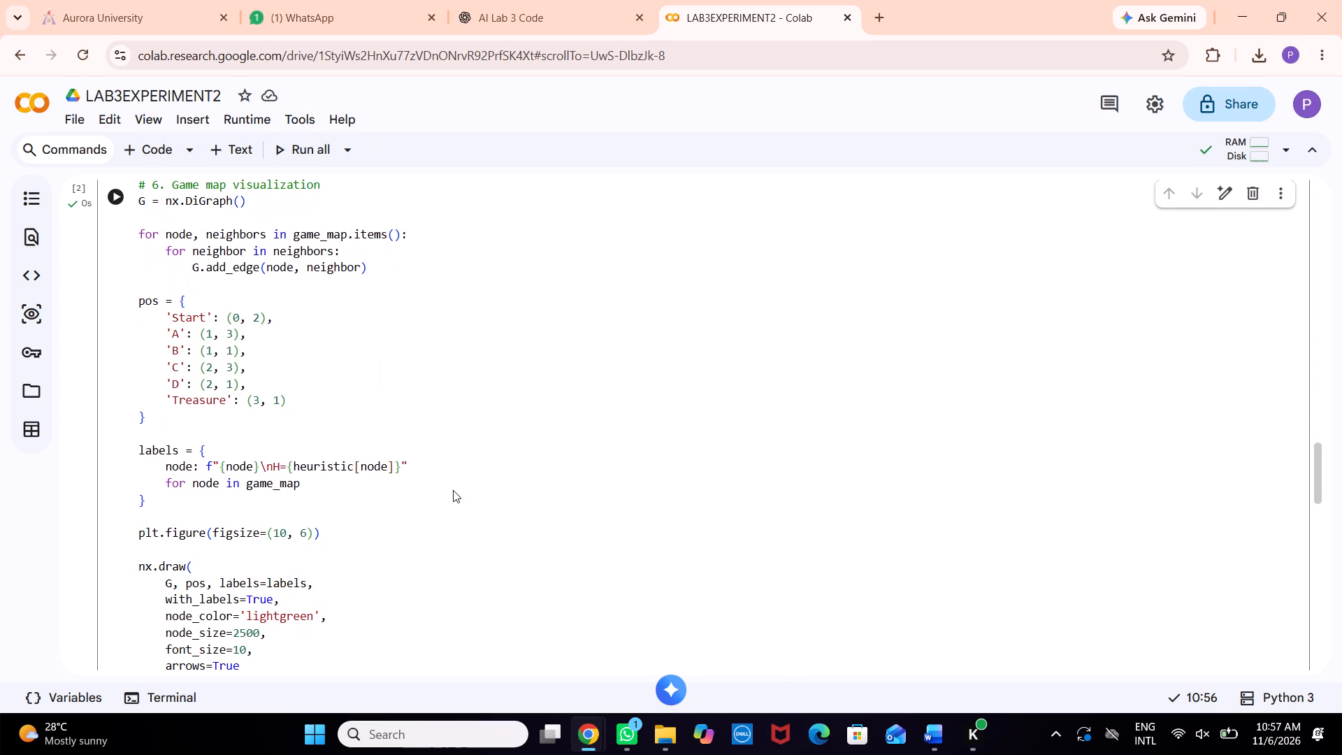
{"action": "scroll", "coordinate": [453, 490], "scroll_direction": "down", "scroll_amount": 3}
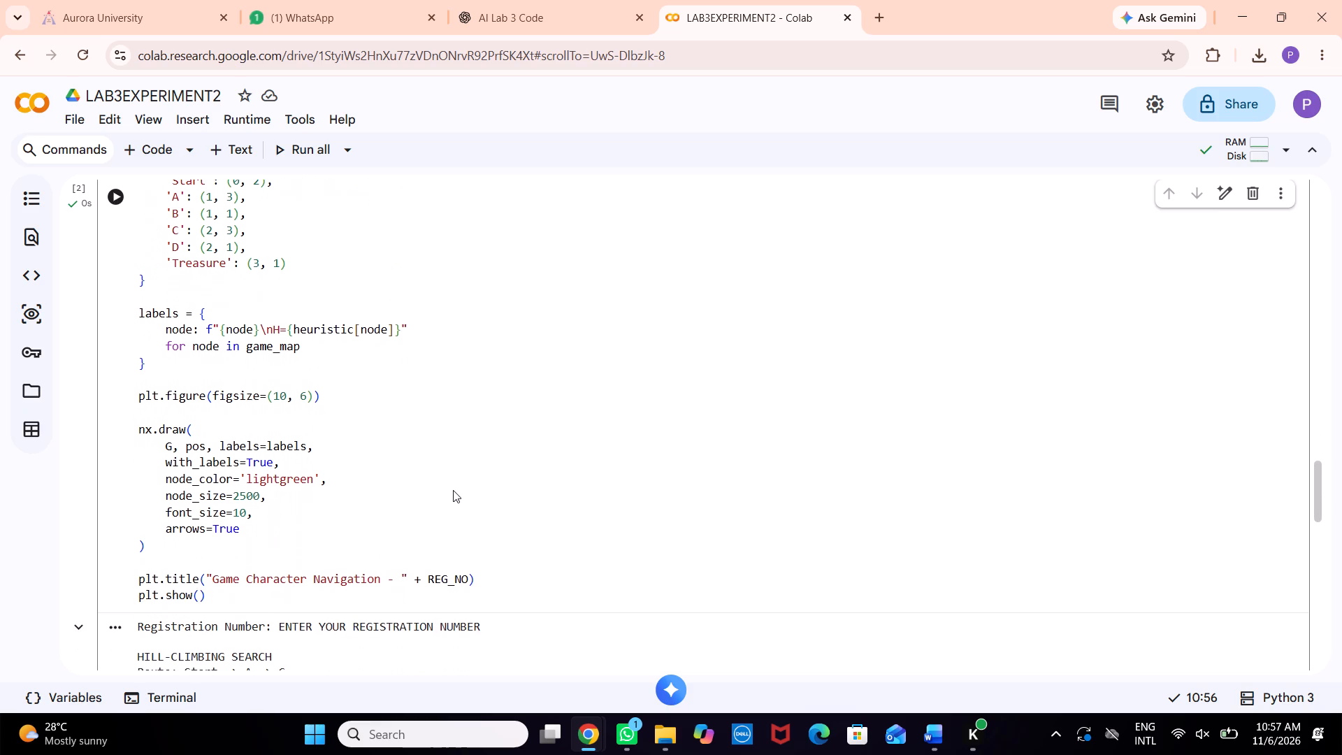
{"action": "key", "text": "ctrl+minus"}
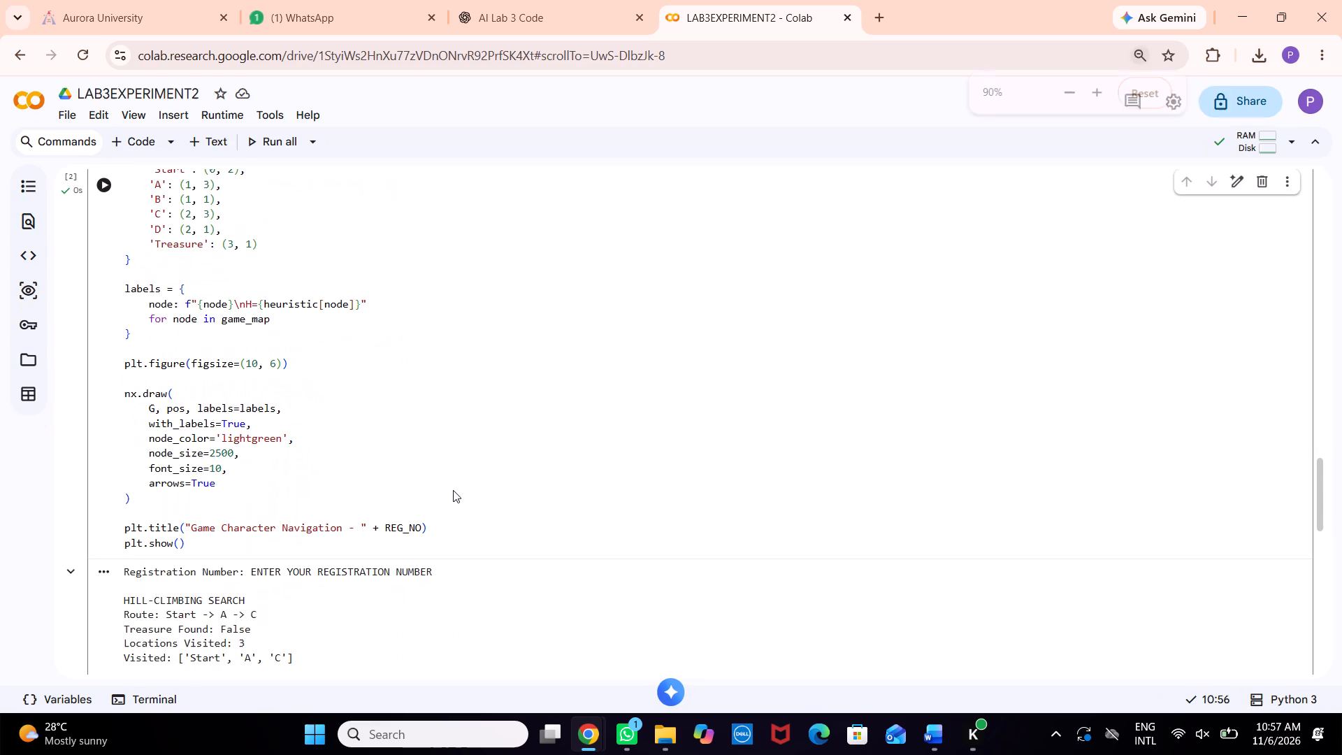
{"action": "scroll", "coordinate": [453, 490], "scroll_direction": "up", "scroll_amount": 1}
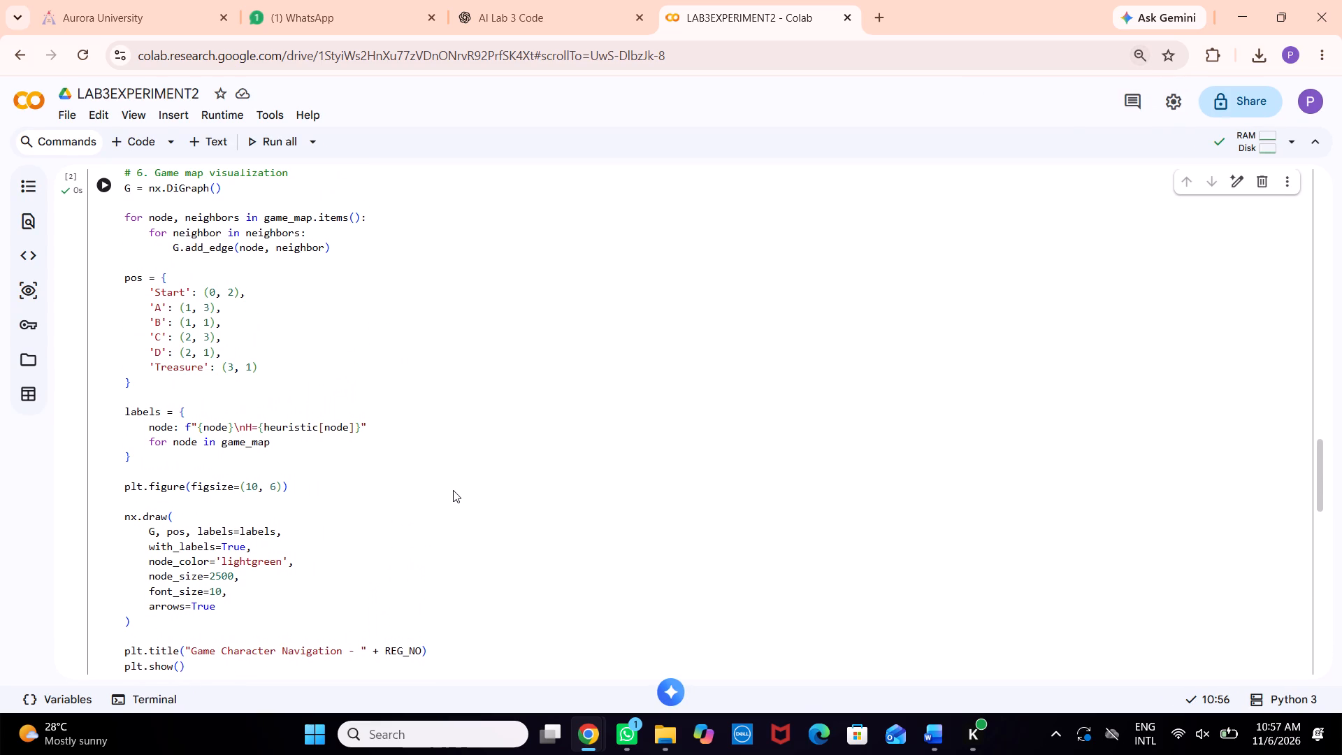
{"action": "scroll", "coordinate": [453, 490], "scroll_direction": "up", "scroll_amount": 2}
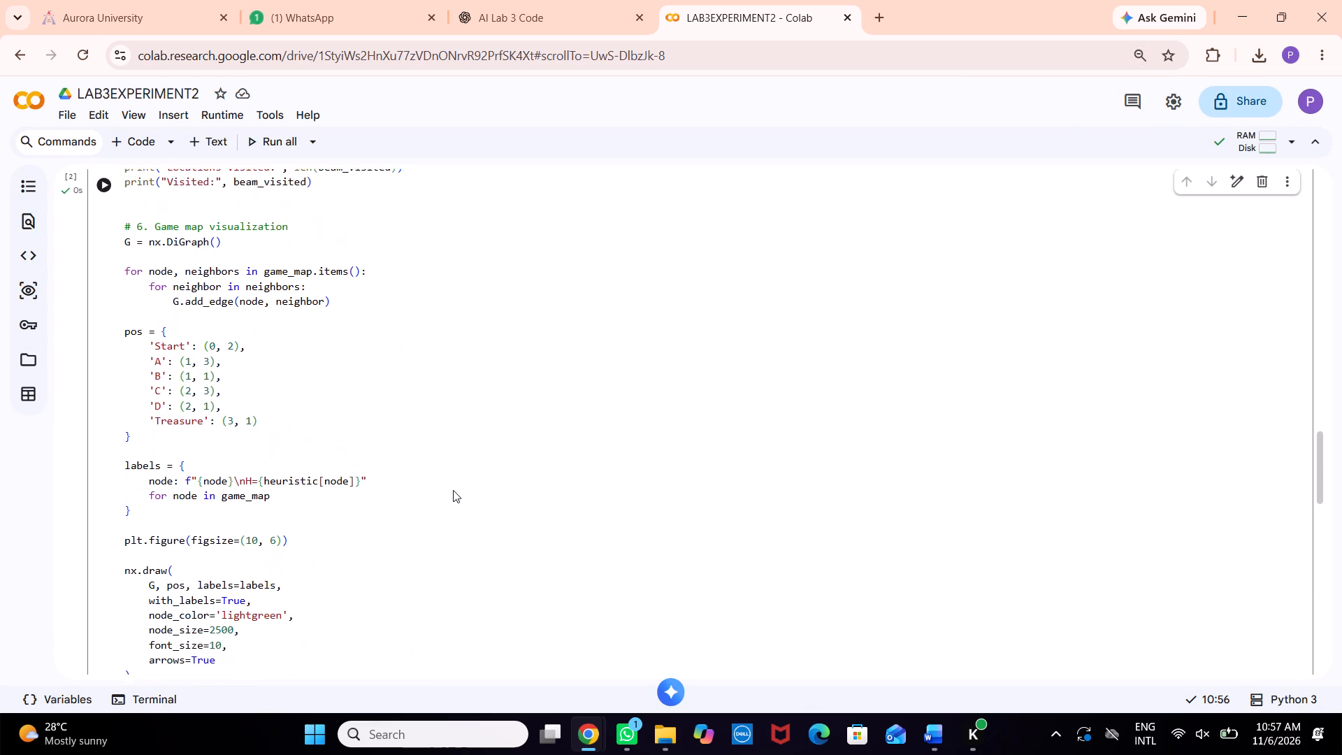
{"action": "scroll", "coordinate": [453, 490], "scroll_direction": "up", "scroll_amount": 2}
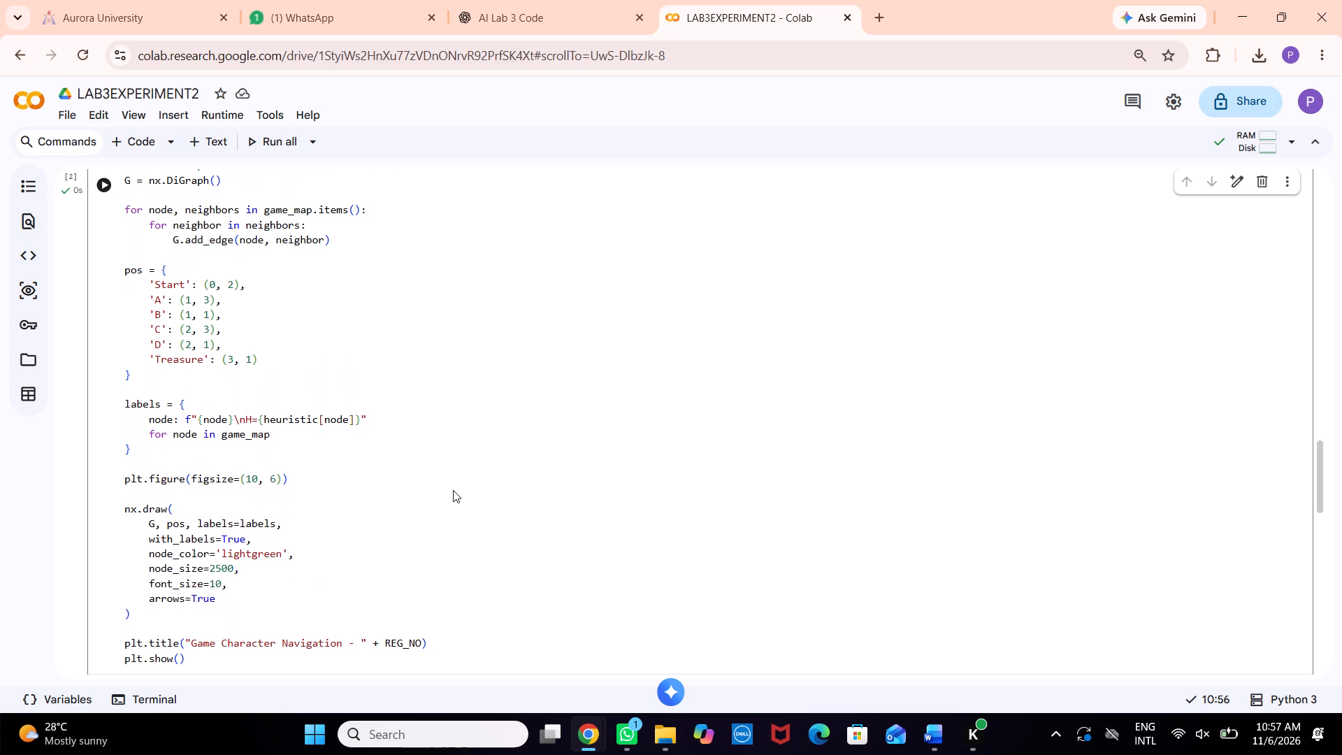
{"action": "scroll", "coordinate": [453, 490], "scroll_direction": "up", "scroll_amount": 1}
{"action": "key", "text": "Print"}
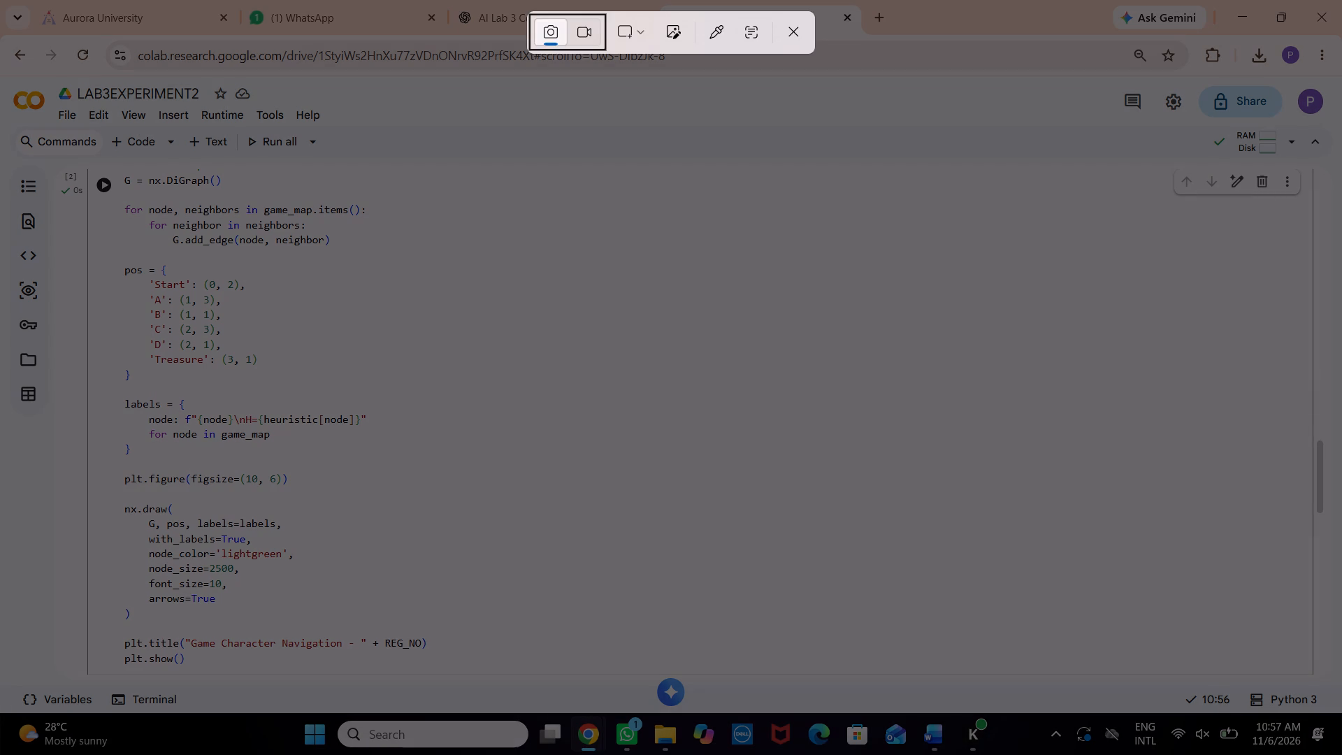
{"action": "left_click_drag", "start_coordinate": [56, 163], "coordinate": [645, 681]}
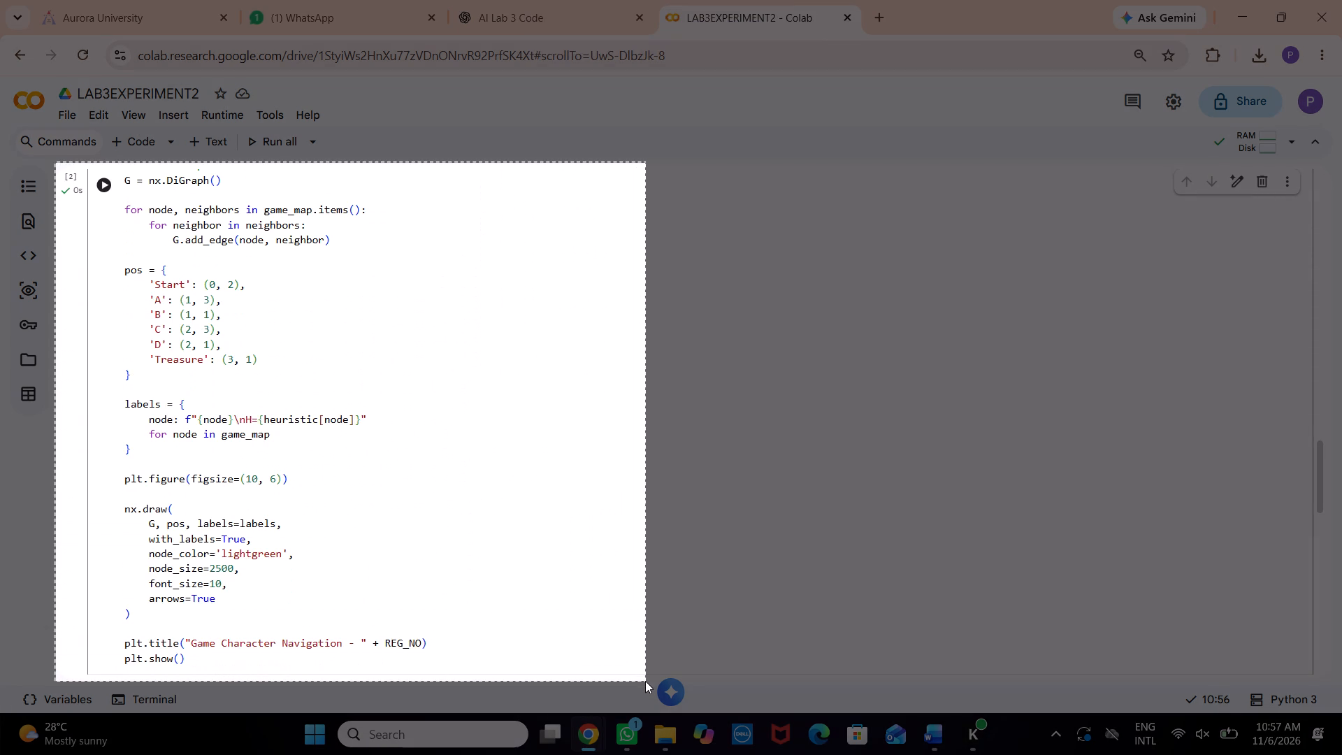
{"action": "left_click_drag", "start_coordinate": [645, 681], "coordinate": [715, 677]}
Switch to the Word report and paste the game map visualization code screenshot on a new line above the Google Colab / Project Link heading.
{"action": "left_click", "coordinate": [949, 737]}
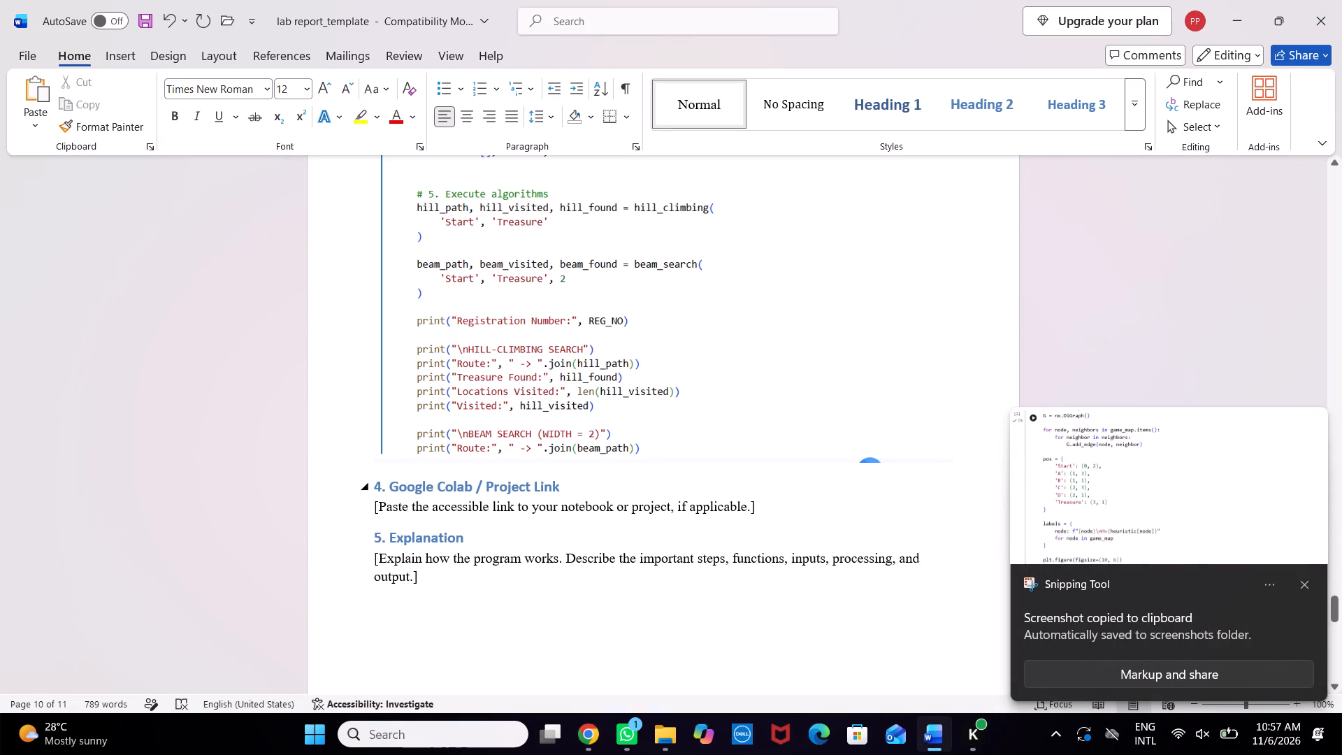
{"action": "key", "text": "Return"}
{"action": "key", "text": "ctrl+v"}
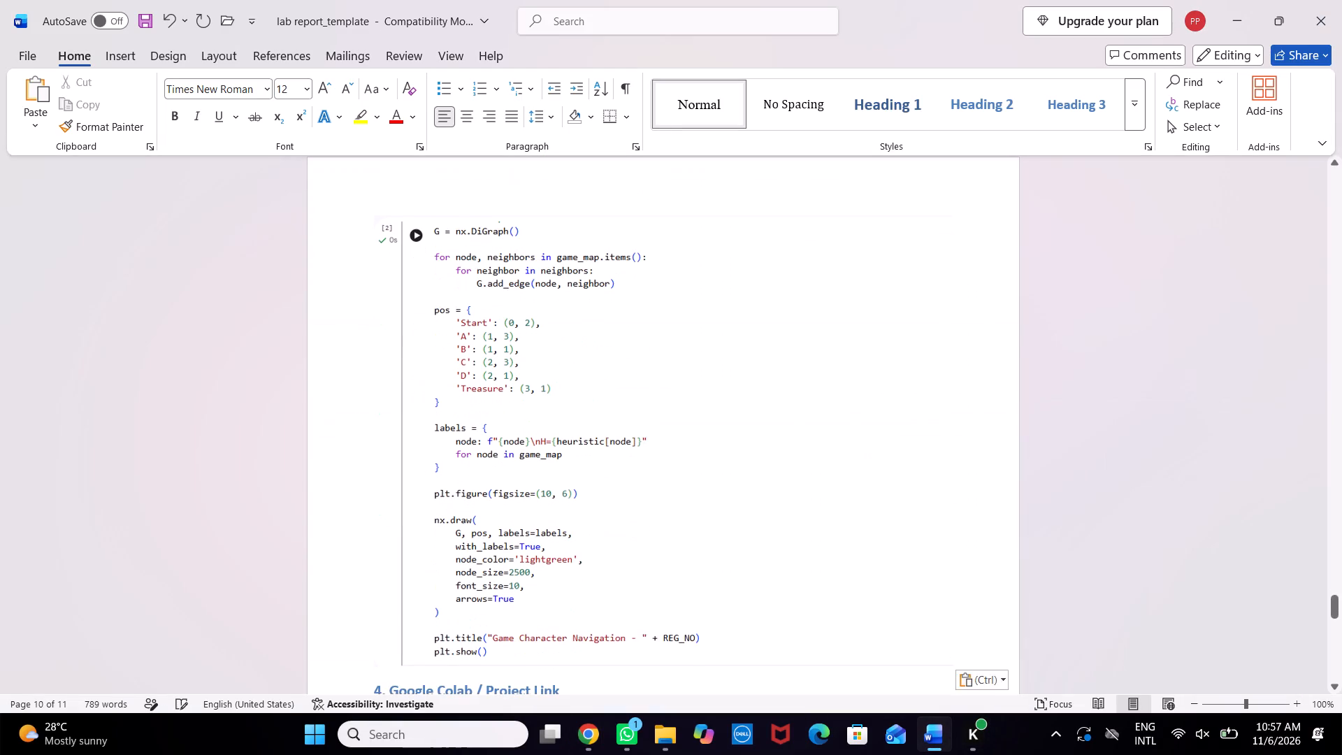
{"action": "scroll", "coordinate": [948, 494], "scroll_direction": "down", "scroll_amount": 3}
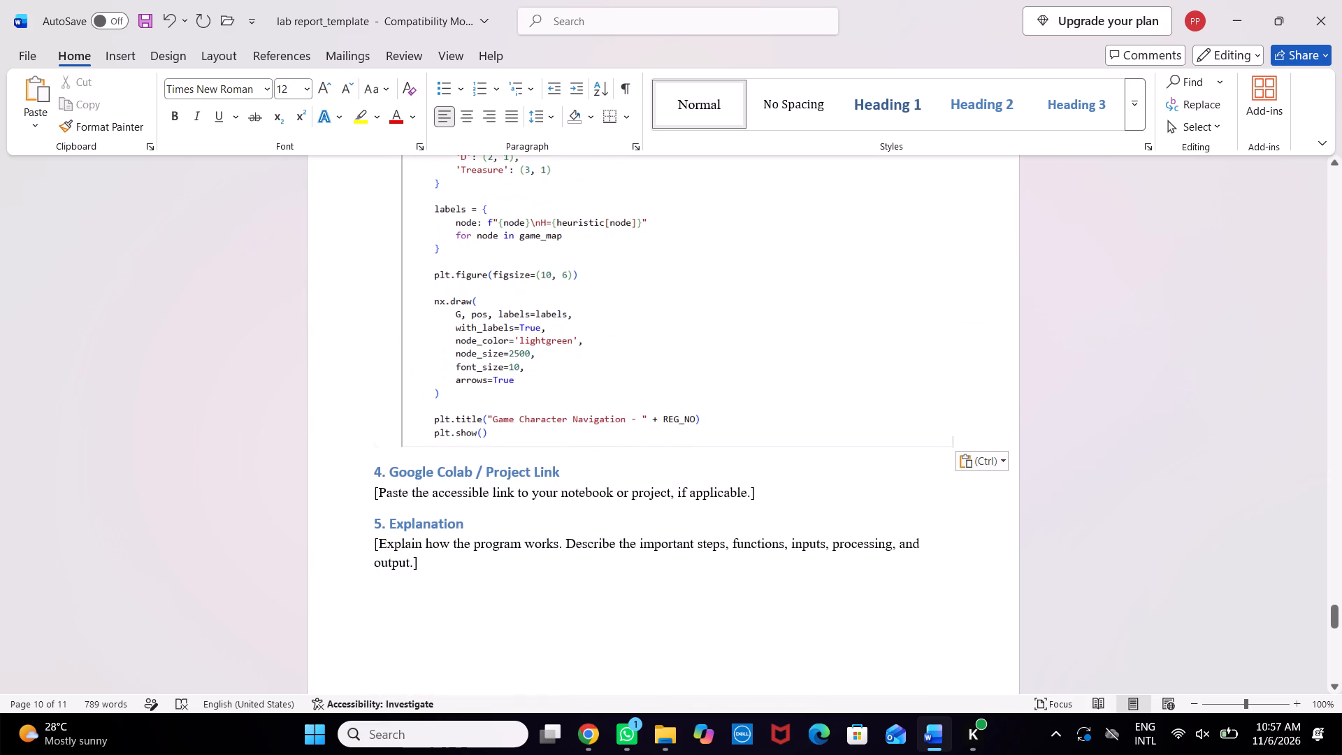
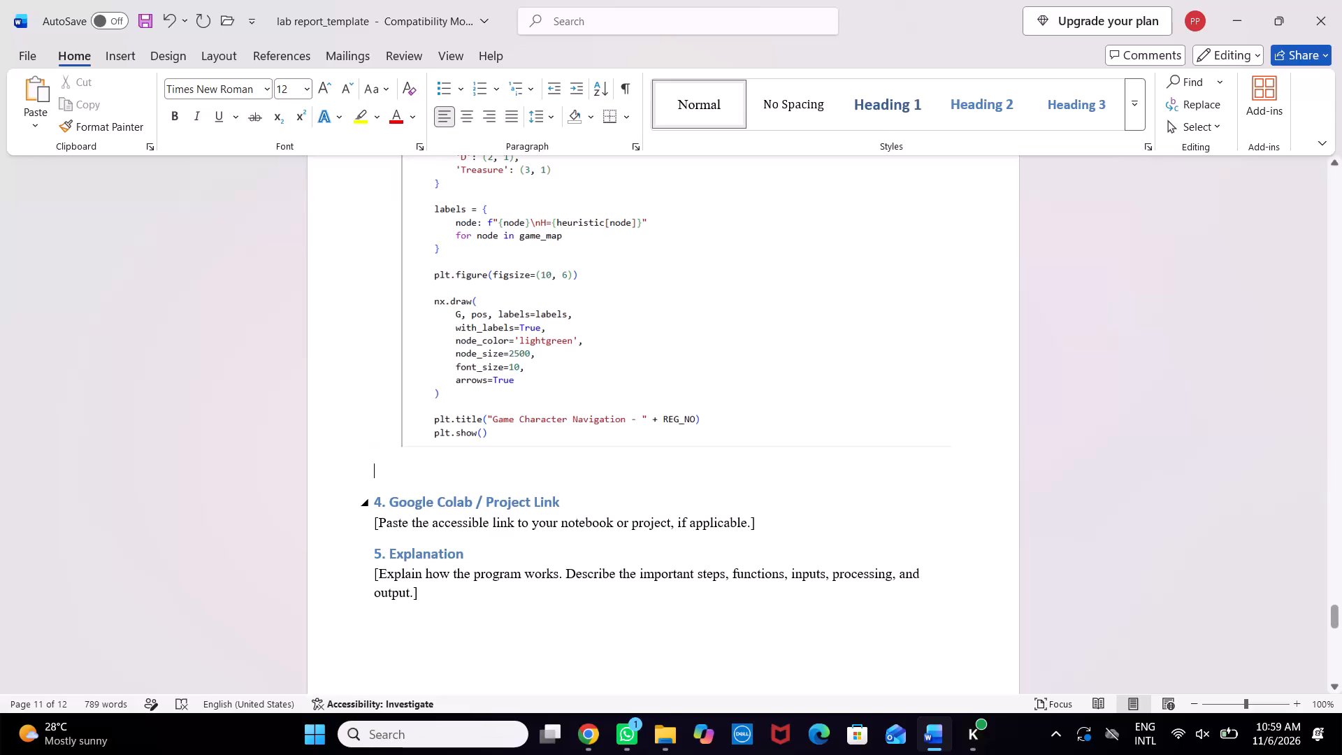
In the Colab notebook in Chrome, capture a screenshot of the Hill-Climbing and Beam Search output together with the full Game Character Navigation graph.
{"action": "left_click", "coordinate": [584, 732]}
{"action": "left_click", "coordinate": [547, 686]}
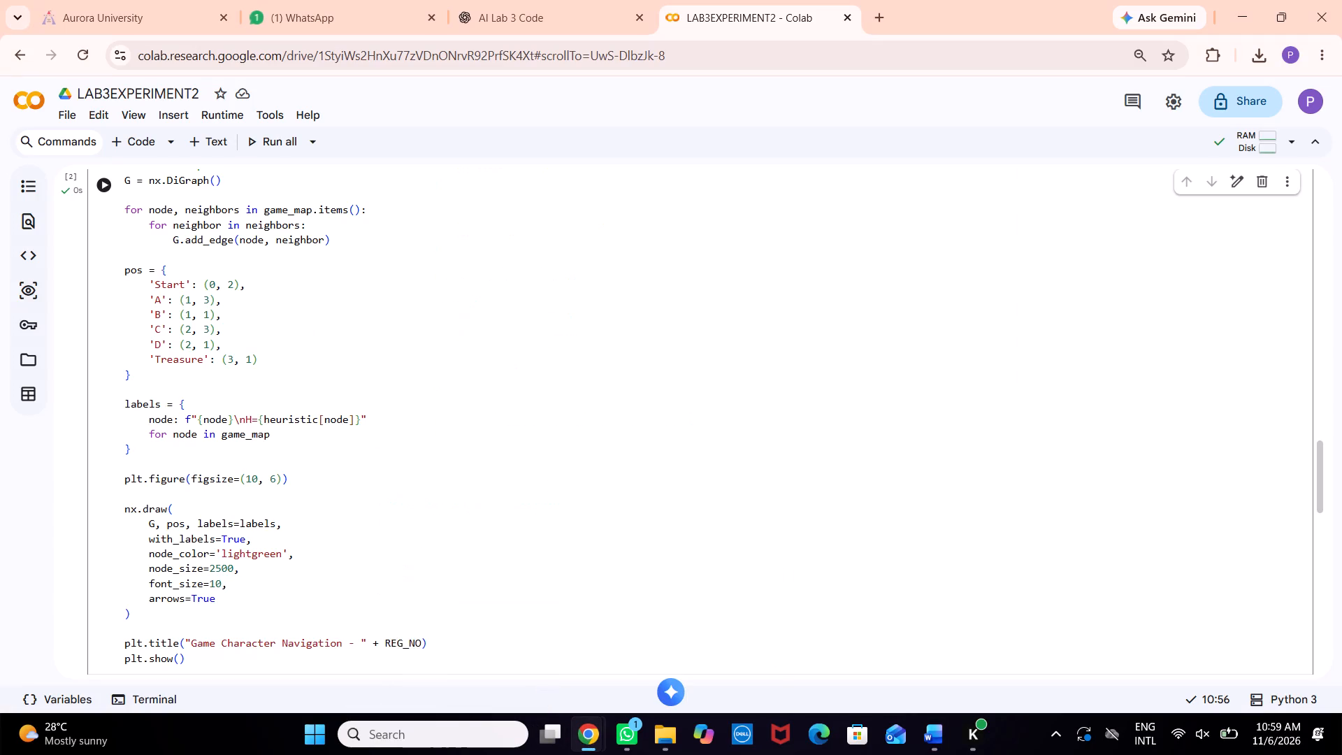
{"action": "scroll", "coordinate": [437, 484], "scroll_direction": "down", "scroll_amount": 5}
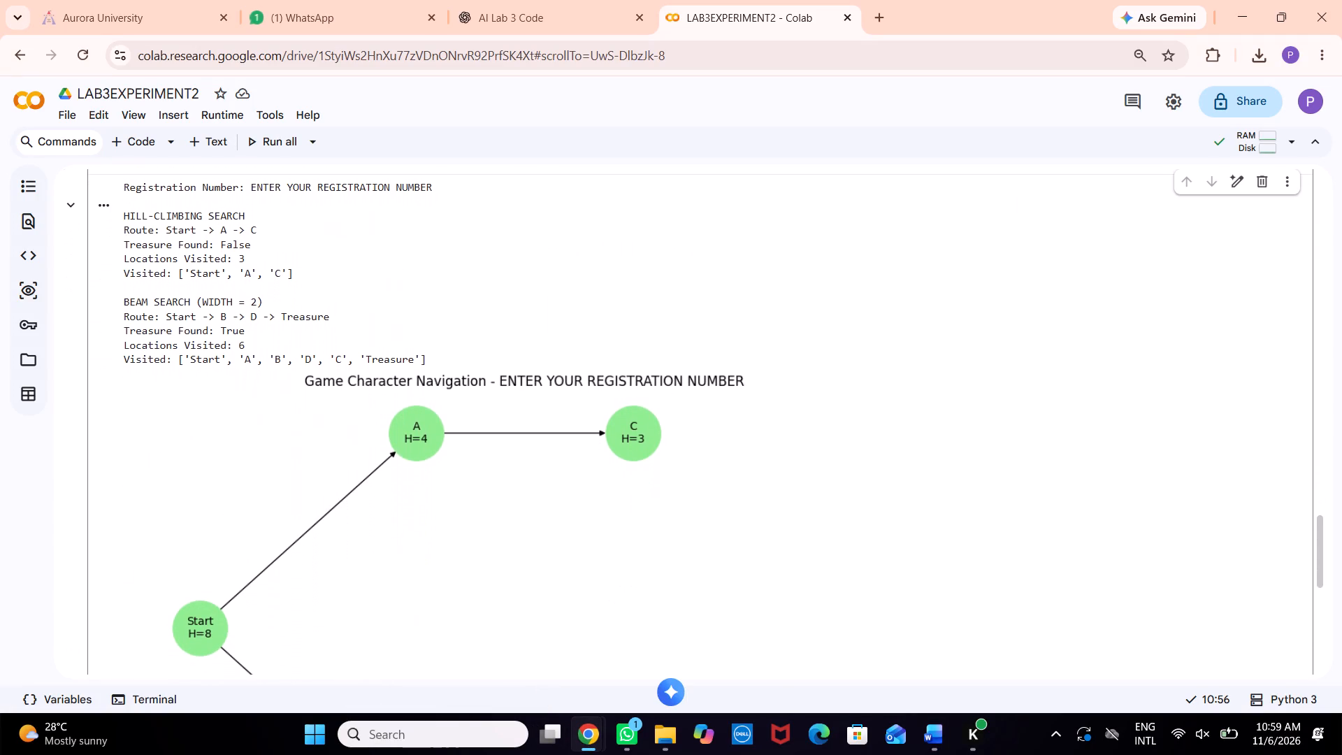
{"action": "scroll", "coordinate": [437, 484], "scroll_direction": "down", "scroll_amount": 1}
{"action": "key", "text": "ctrl+minus"}
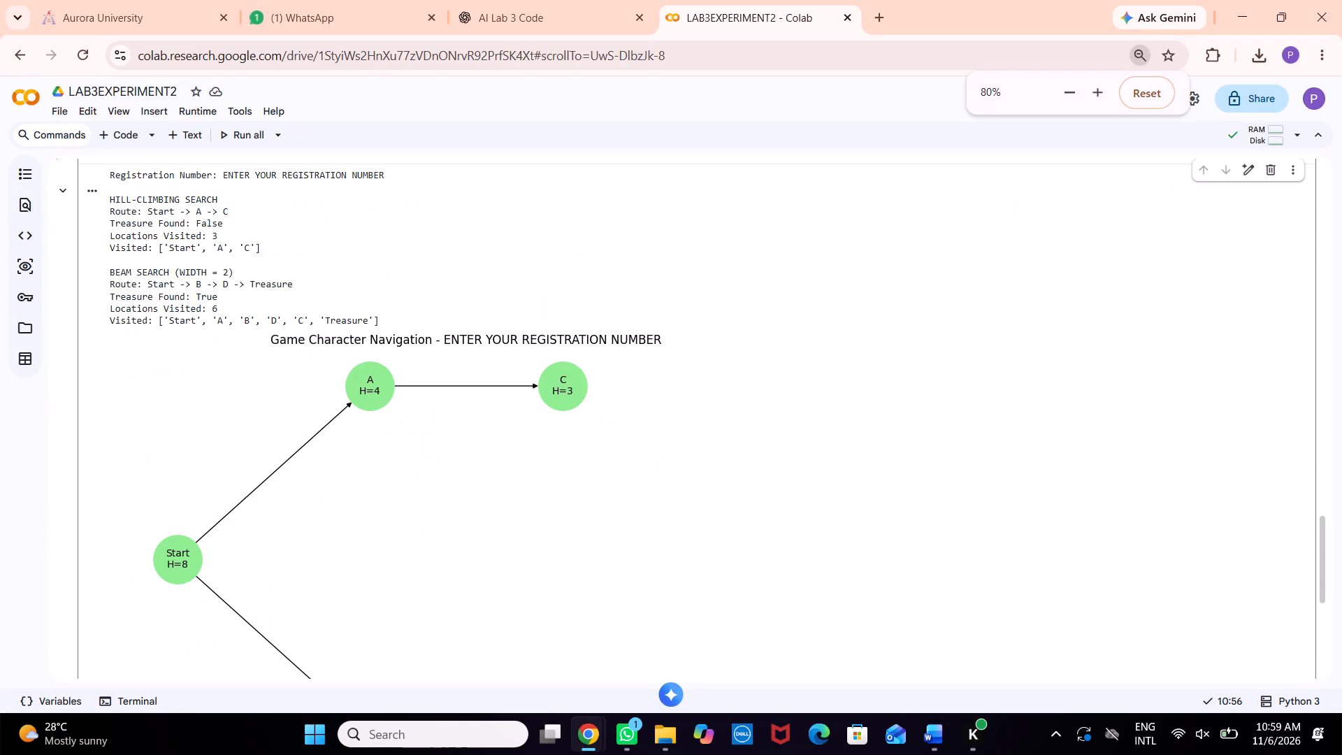
{"action": "key", "text": "ctrl+minus"}
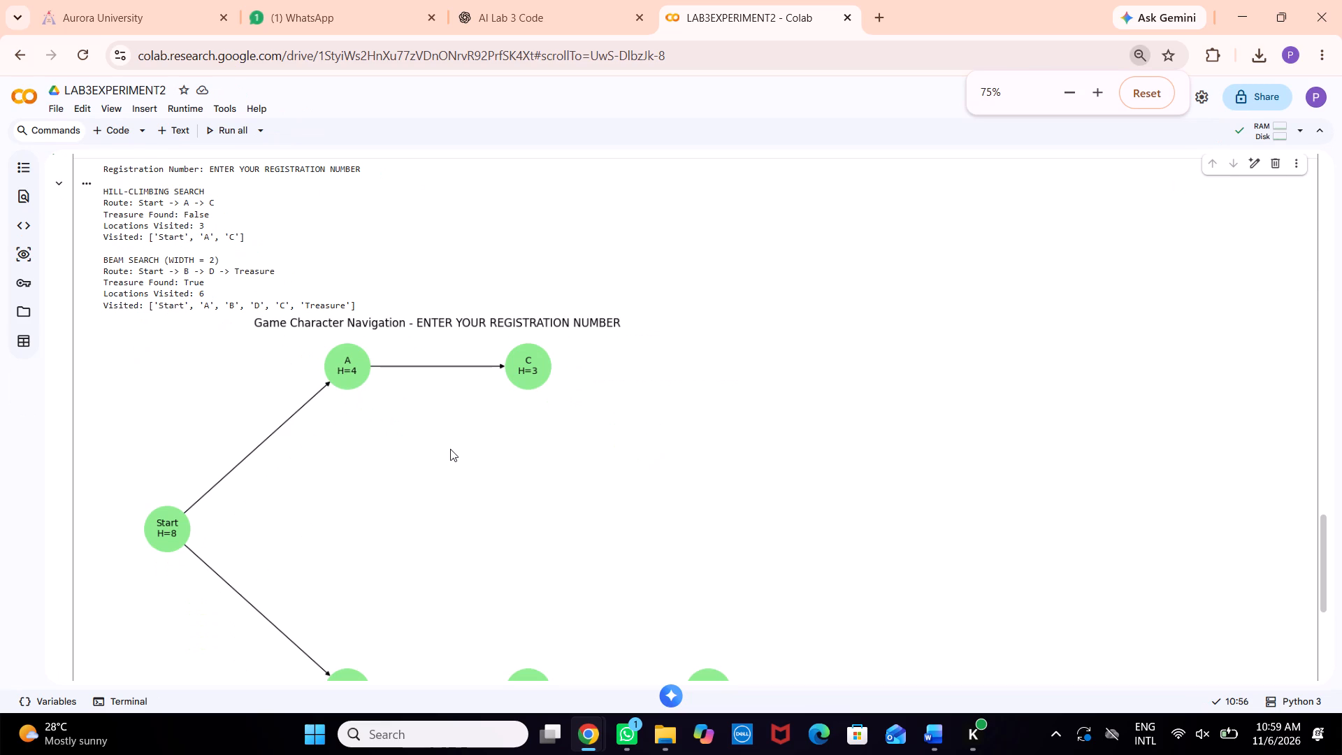
{"action": "key", "text": "ctrl+minus"}
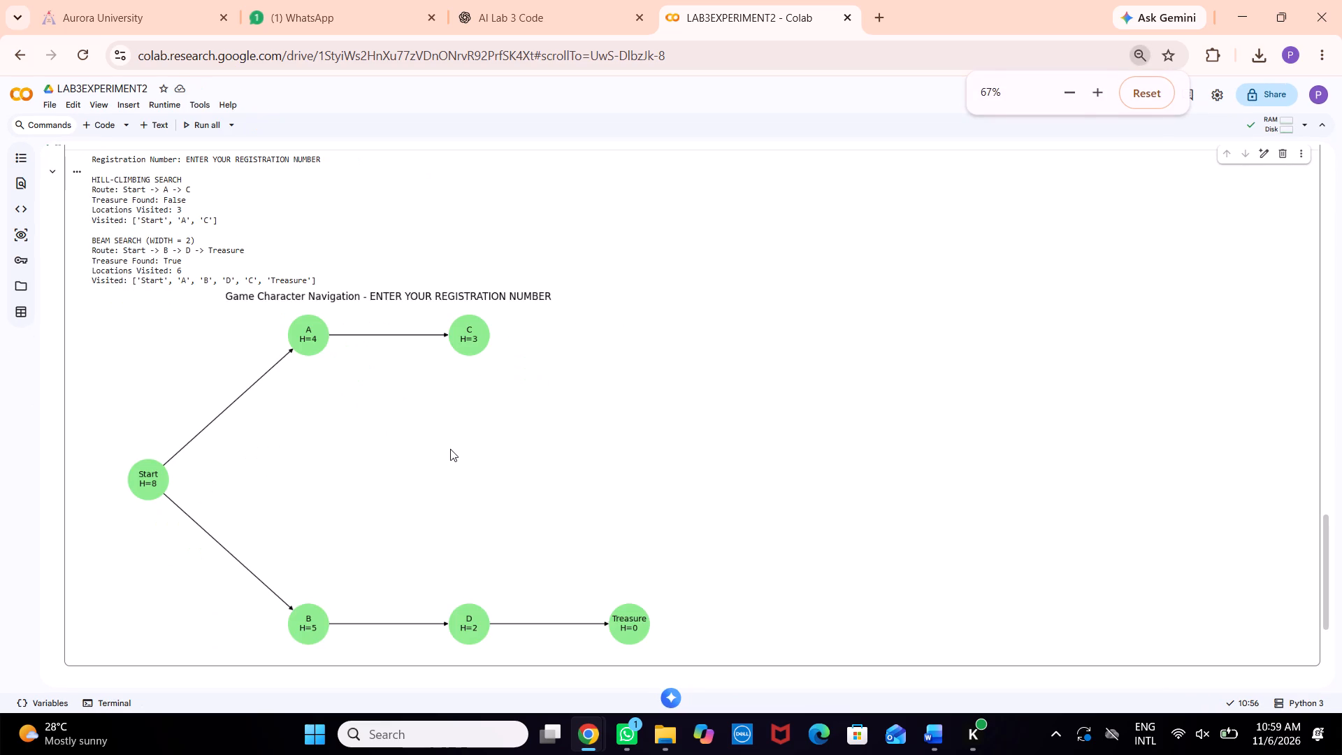
{"action": "key", "text": "Print"}
{"action": "left_click_drag", "start_coordinate": [56, 147], "coordinate": [224, 187]}
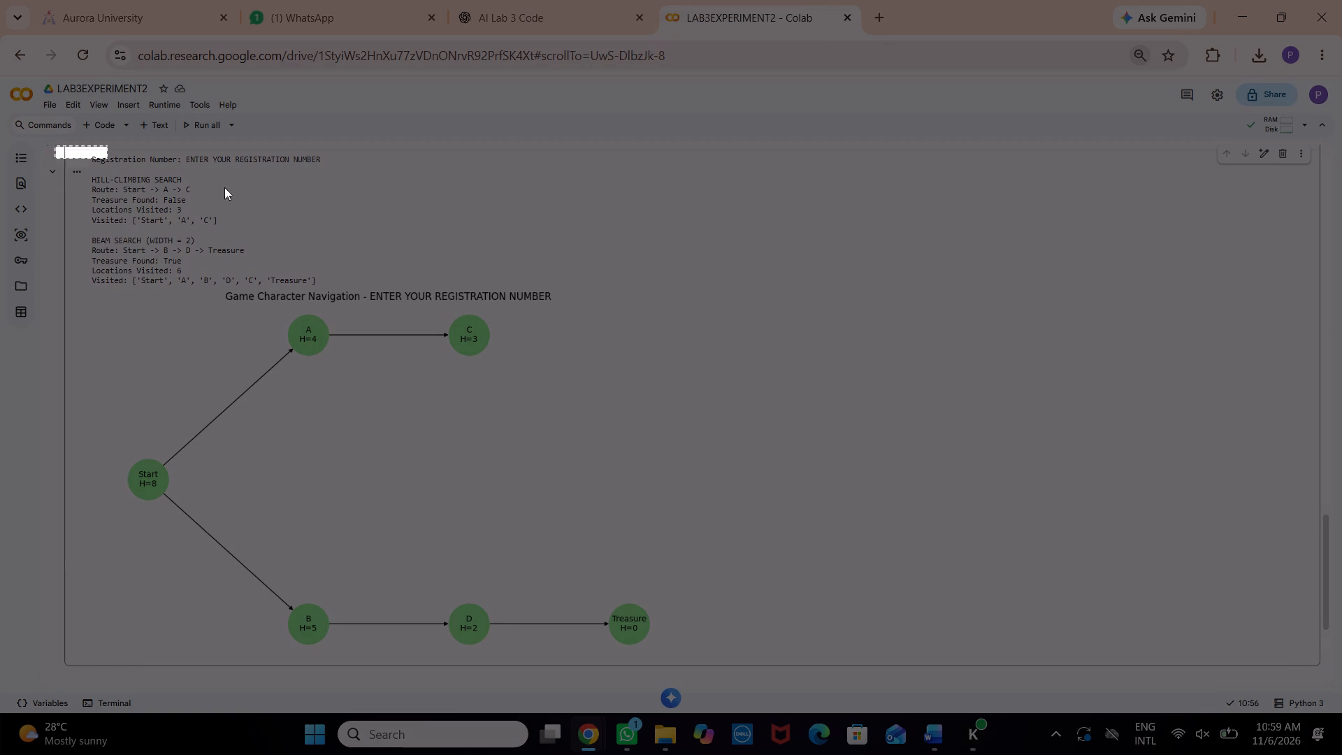
{"action": "left_click_drag", "start_coordinate": [224, 187], "coordinate": [1210, 678]}
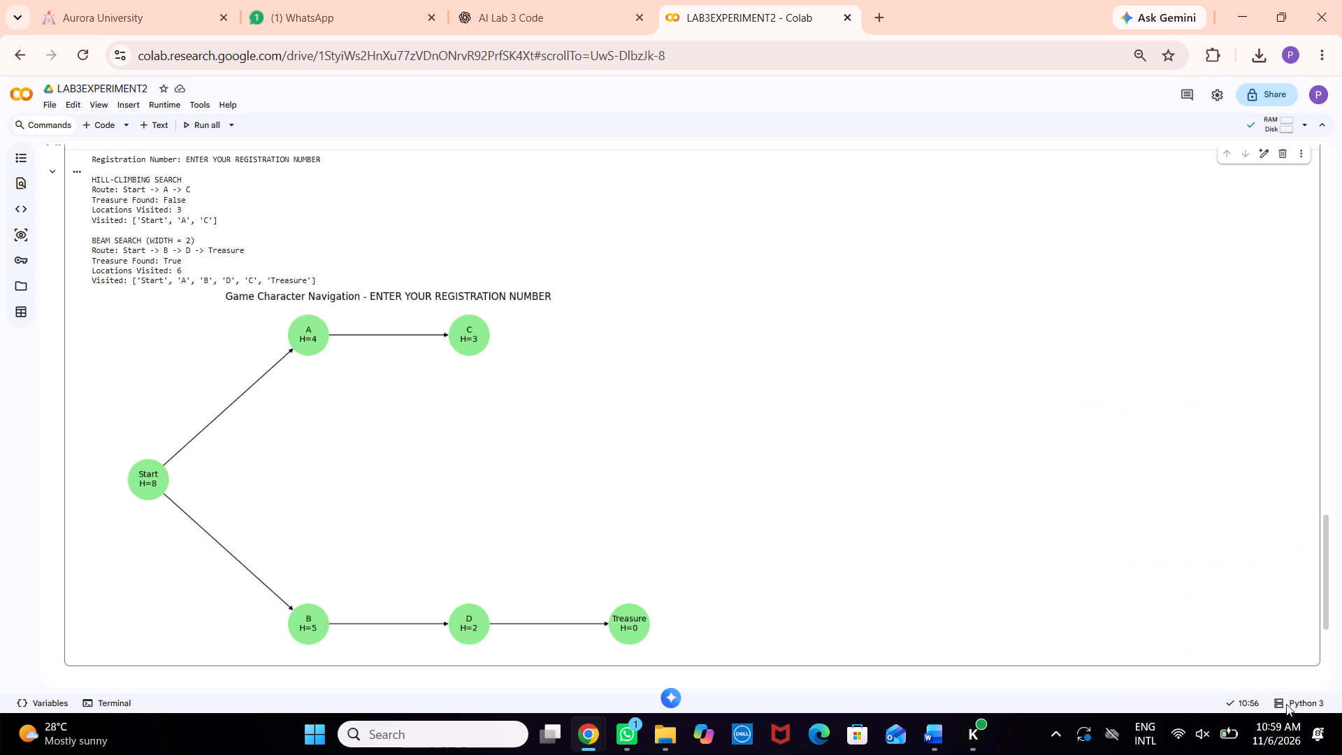
Switch to the Word report and paste the output and graph screenshot on the empty line above the Google Colab / Project Link heading.
{"action": "left_click", "coordinate": [937, 733]}
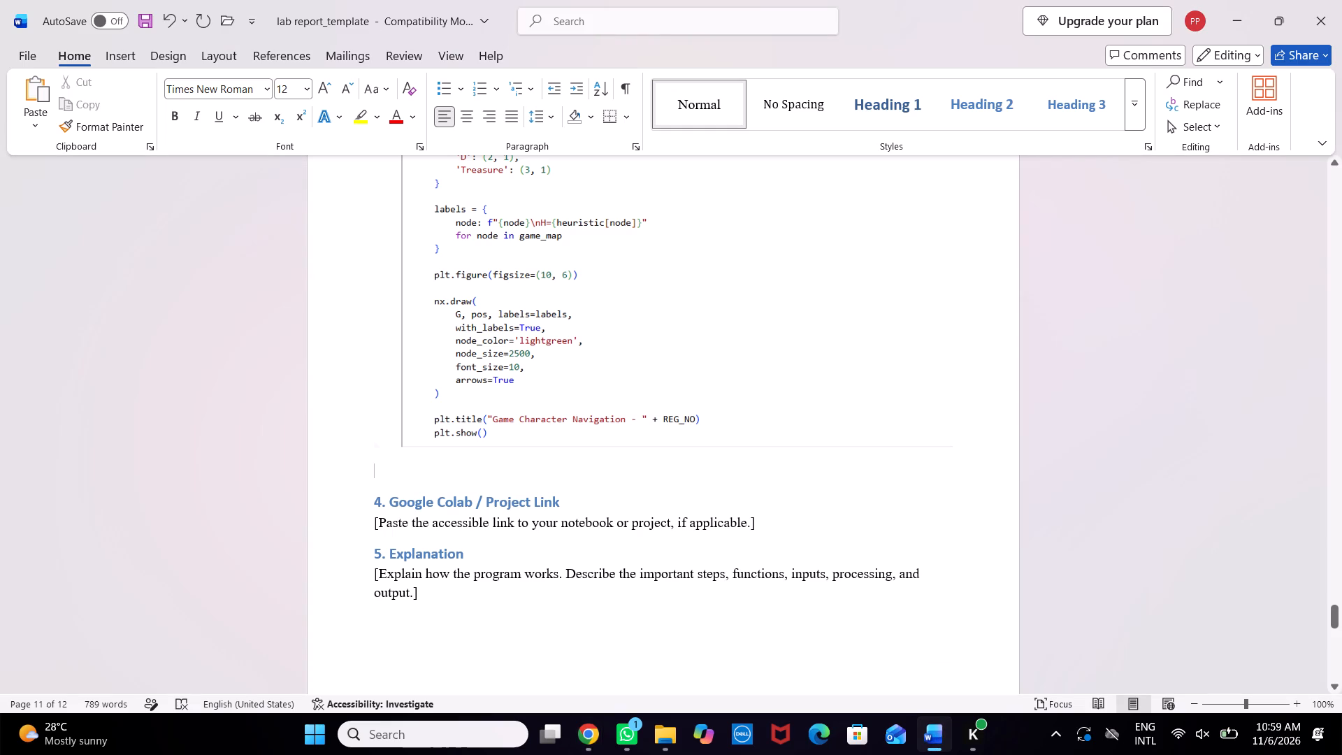
{"action": "key", "text": "ctrl+v"}
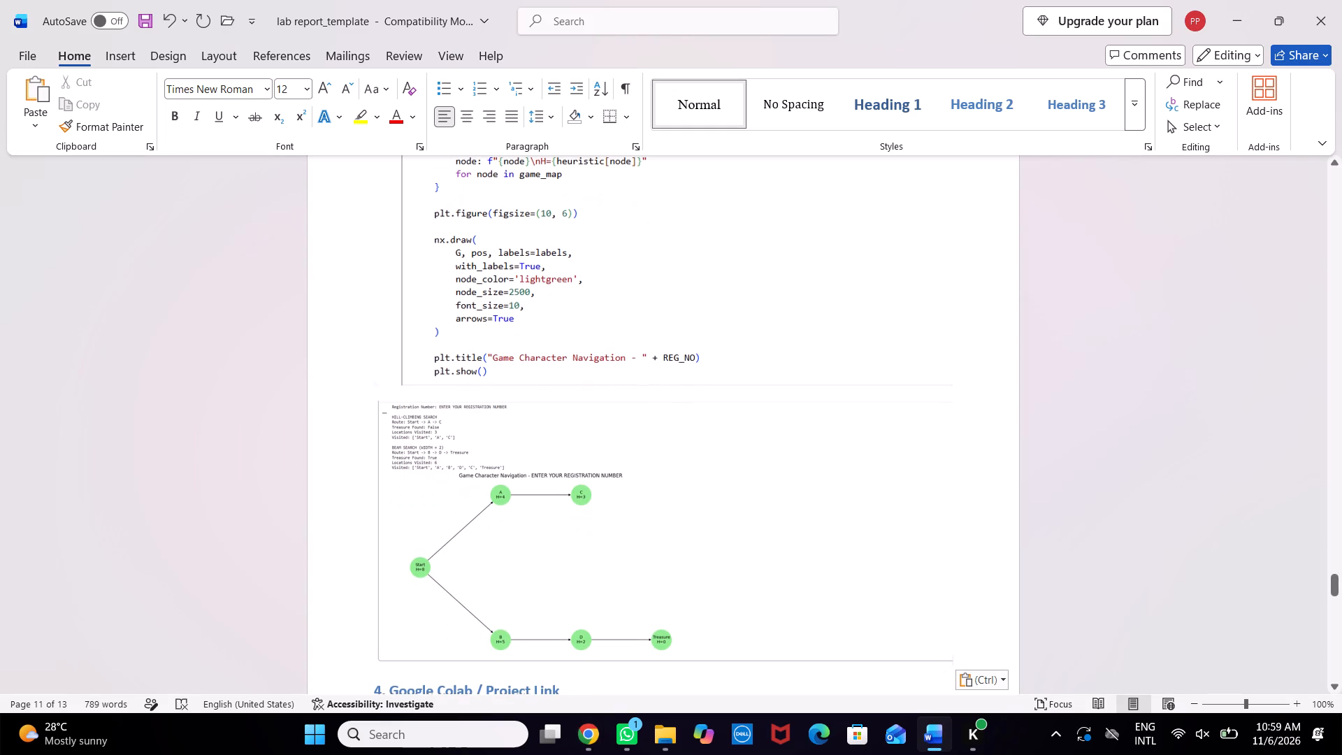
Add the label "OUTPUT:" on its own line between the visualization code screenshot and the output screenshot.
{"action": "scroll", "coordinate": [845, 581], "scroll_direction": "down", "scroll_amount": 1}
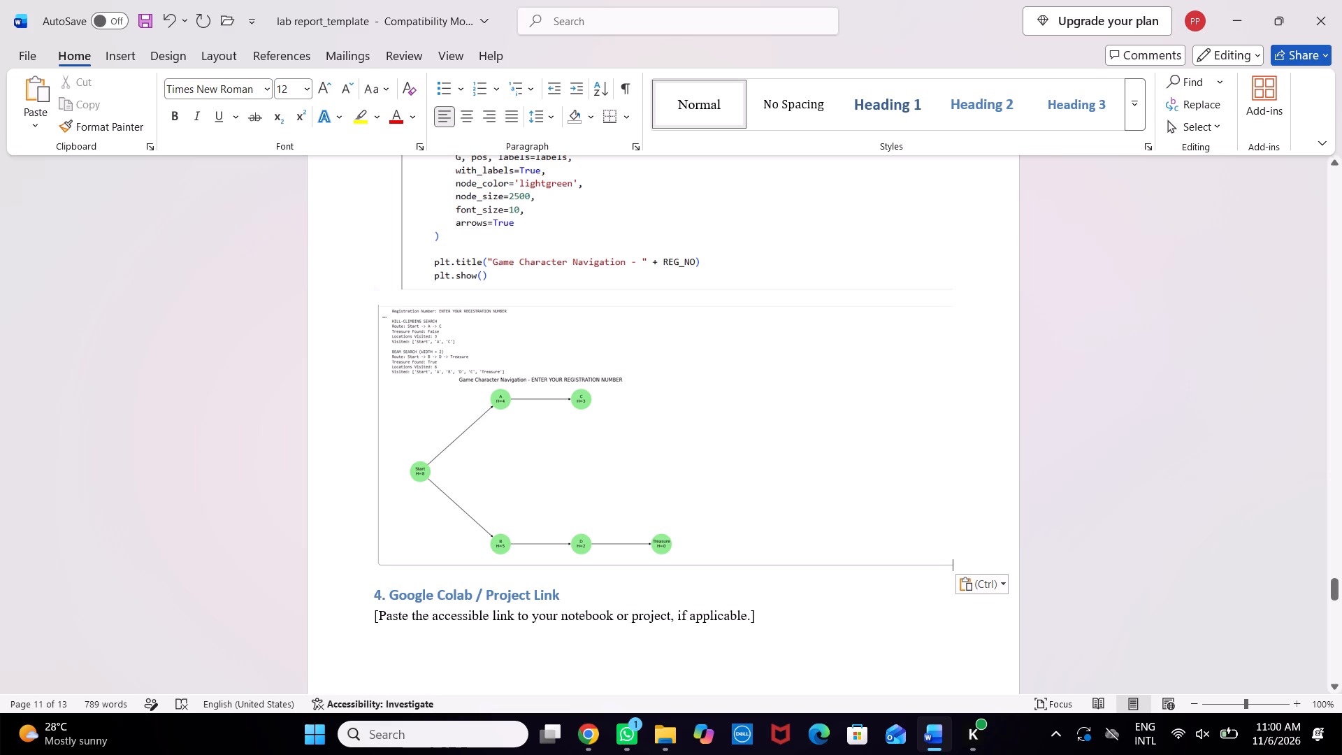
{"action": "left_click", "coordinate": [383, 299]}
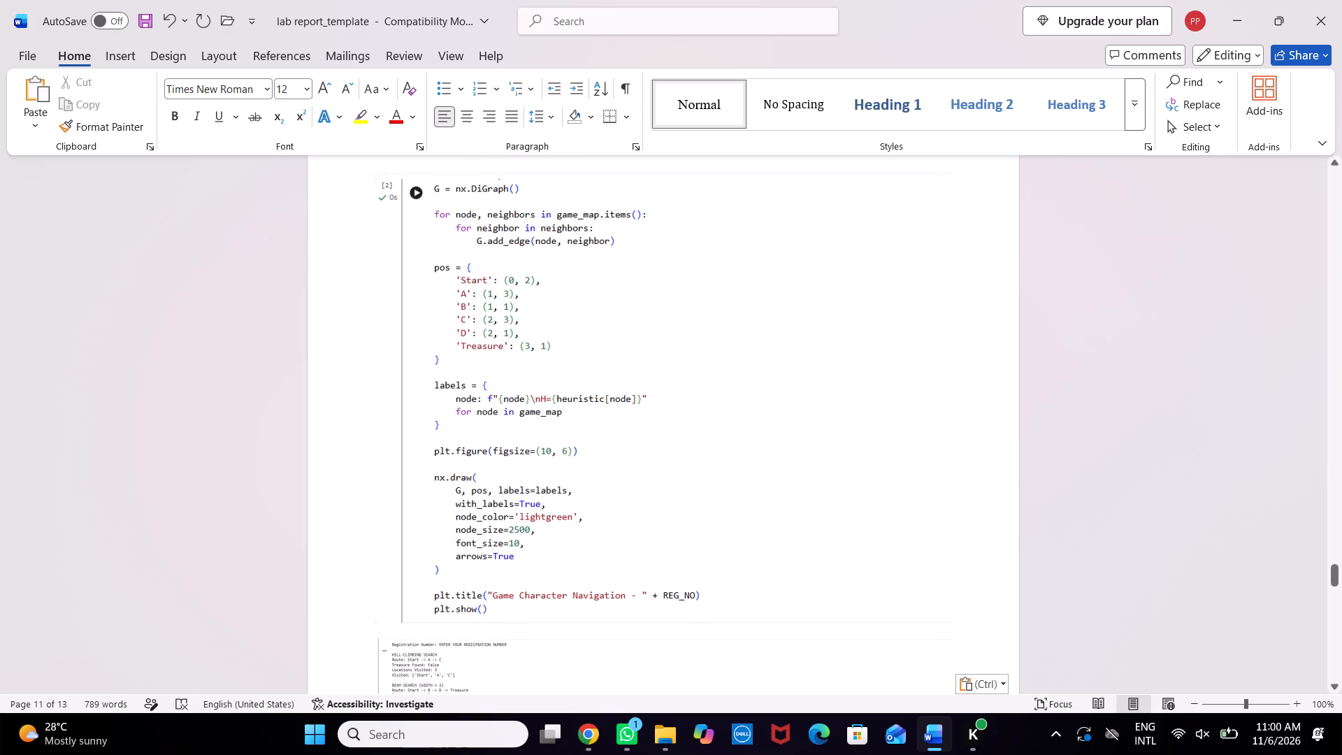
{"action": "key", "text": "Return"}
{"action": "key", "text": "Return"}
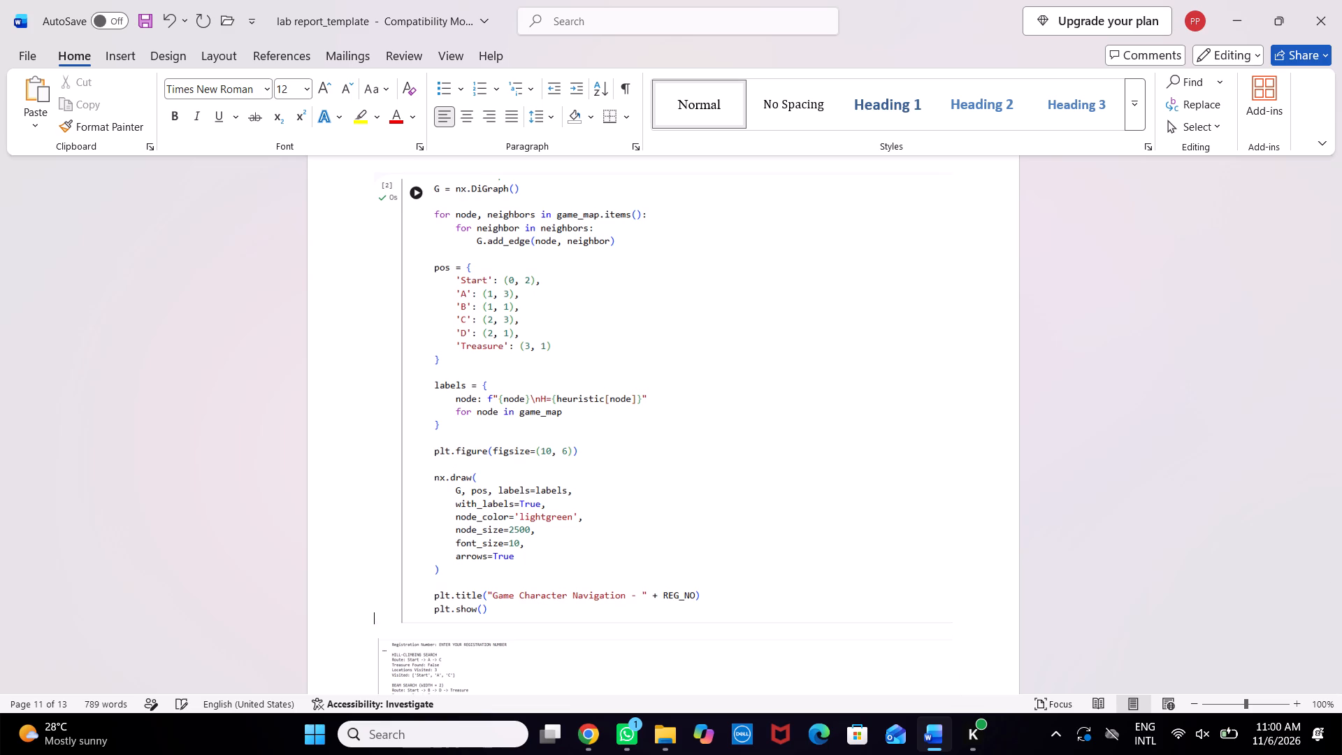
{"action": "scroll", "coordinate": [383, 299], "scroll_direction": "down", "scroll_amount": 2}
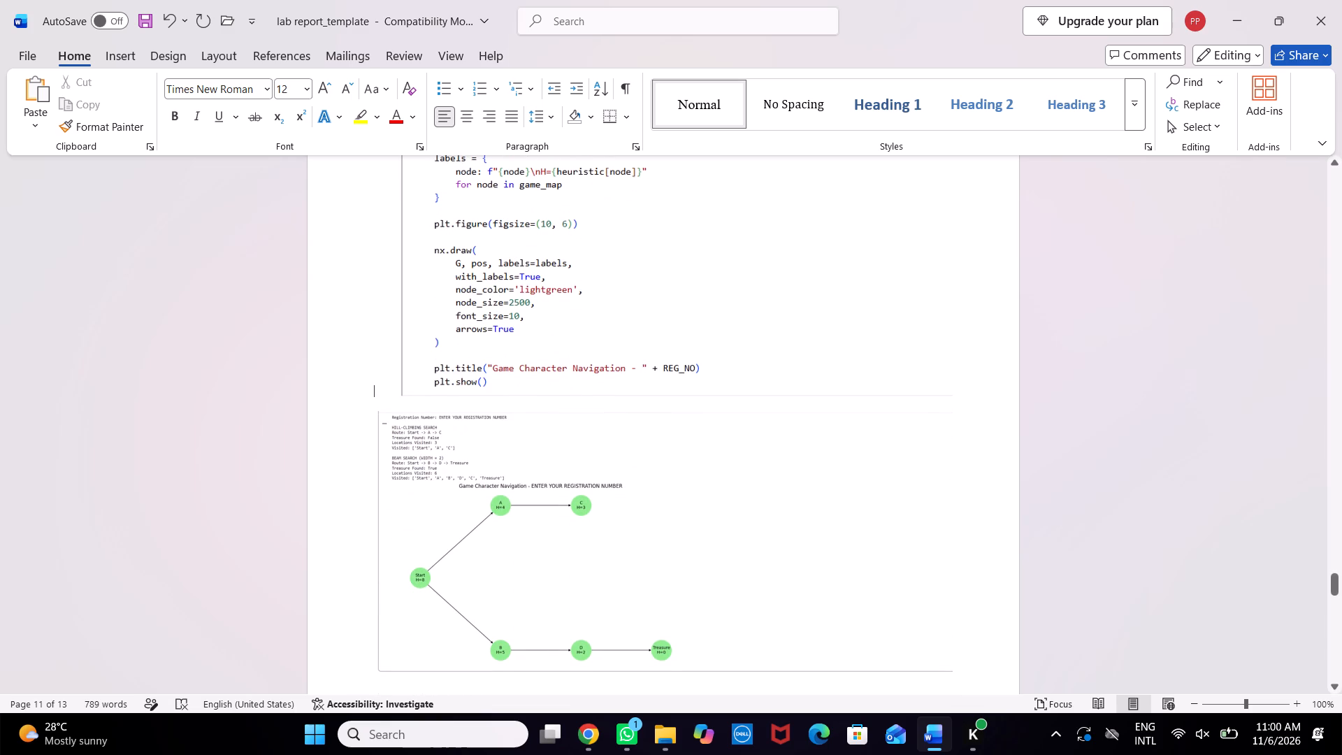
{"action": "left_click", "coordinate": [974, 404]}
{"action": "key", "text": "Return"}
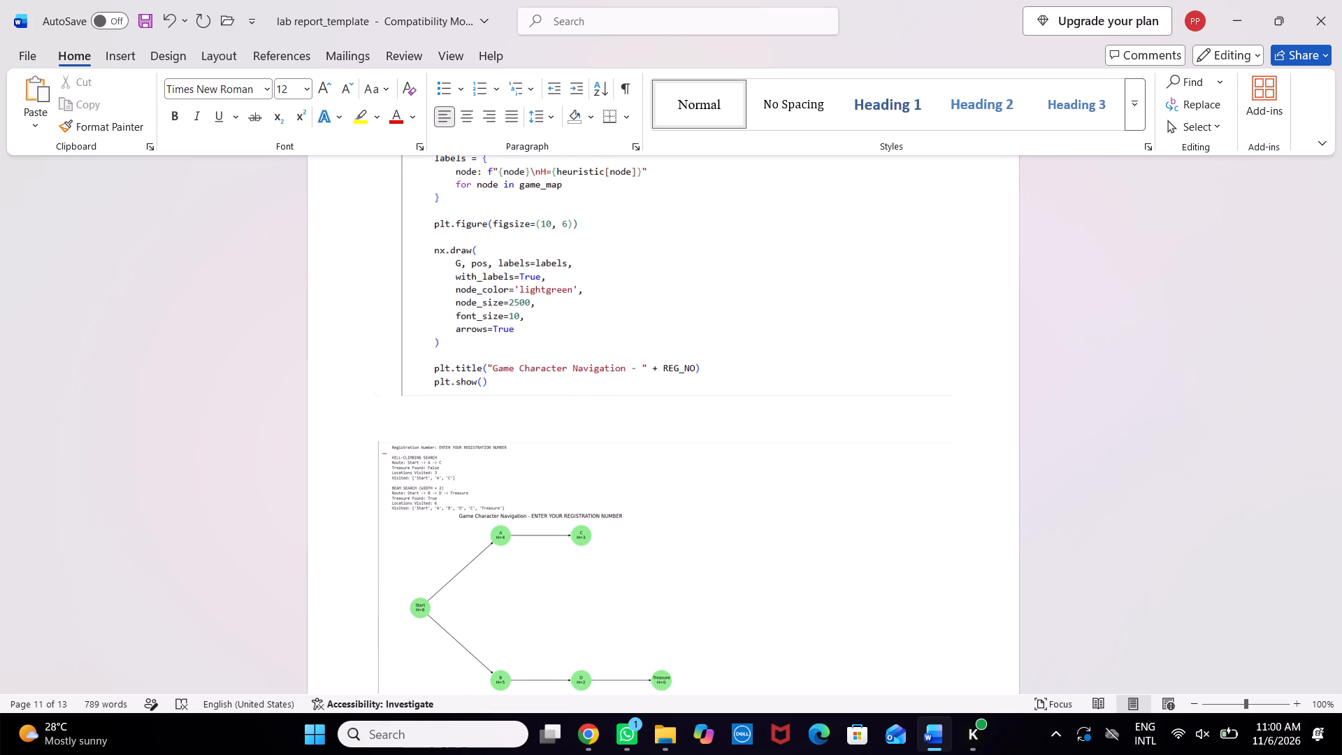
{"action": "type", "text": "OUTPUT"}
{"action": "key", "text": "shift+colon"}
Review the pasted code and output screenshots across the report, from the game map code down to the Google Colab / Project Link heading.
{"action": "scroll", "coordinate": [974, 404], "scroll_direction": "up", "scroll_amount": 1}
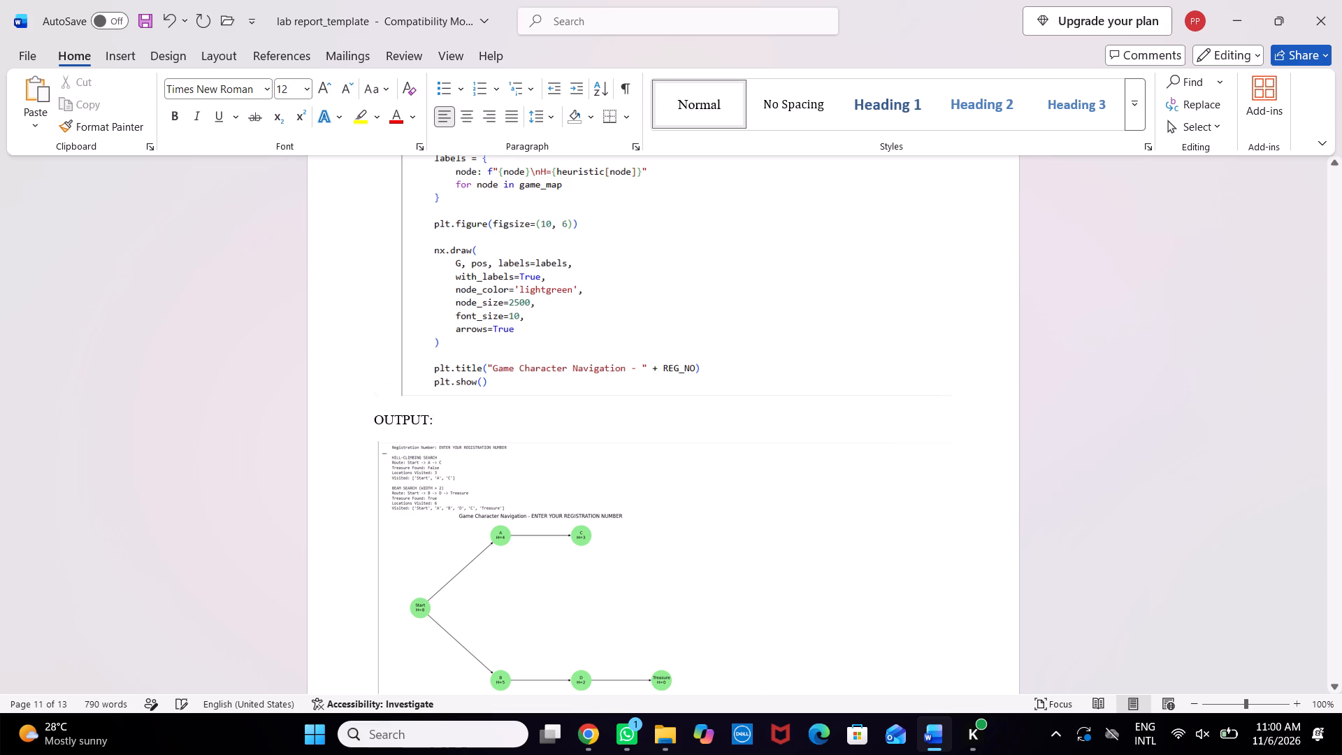
{"action": "scroll", "coordinate": [974, 404], "scroll_direction": "up", "scroll_amount": 4}
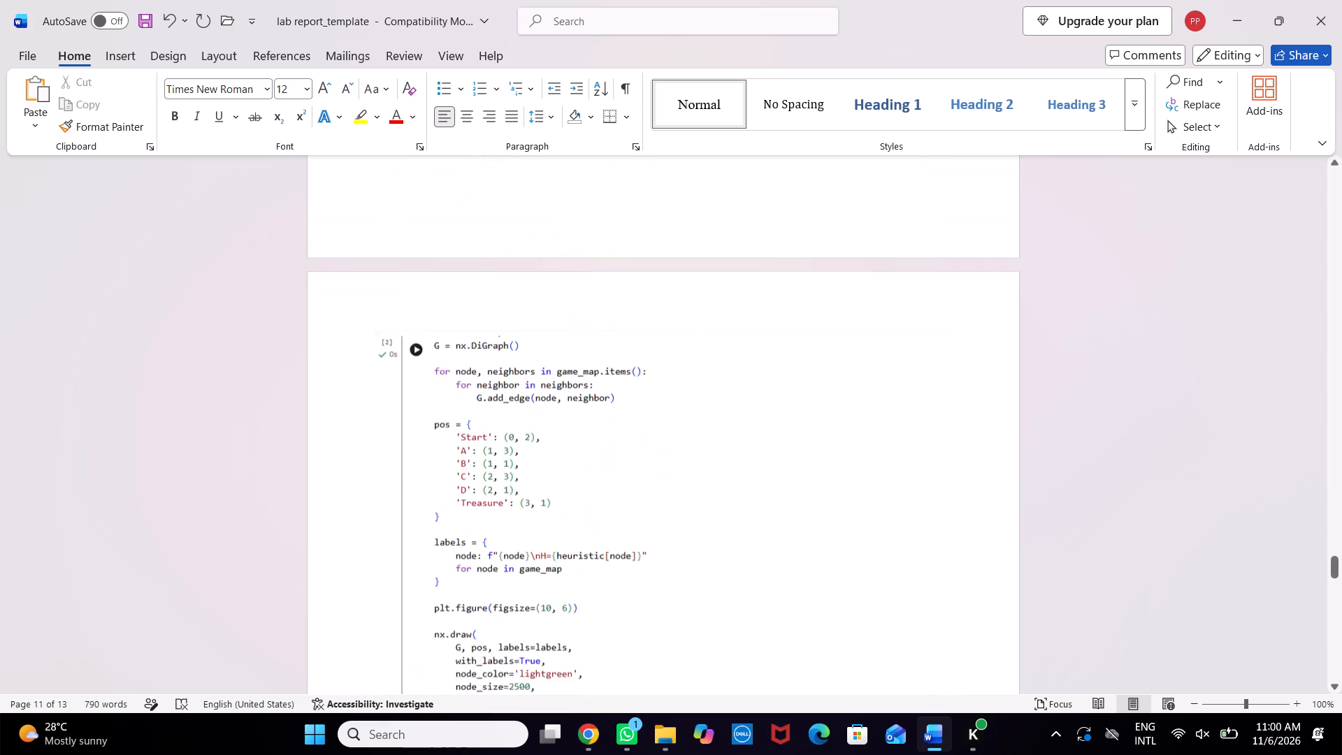
{"action": "scroll", "coordinate": [974, 404], "scroll_direction": "up", "scroll_amount": 10}
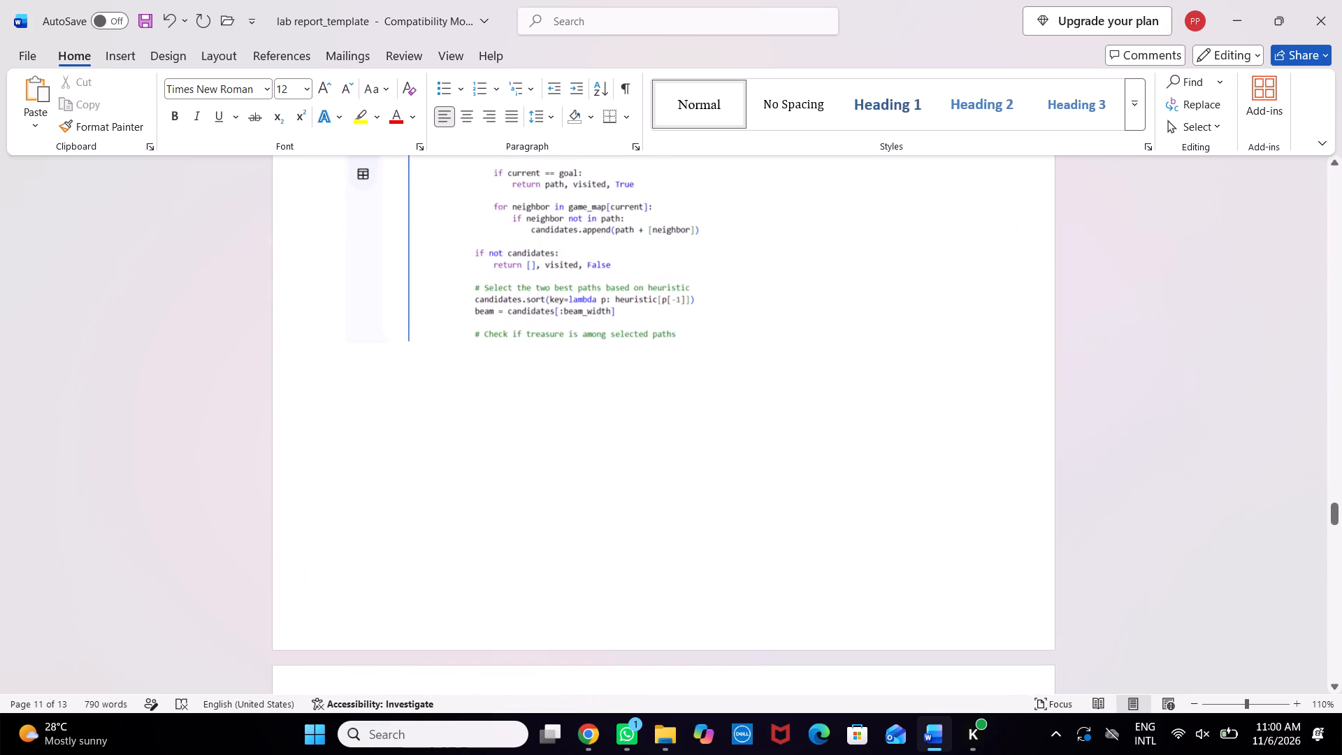
{"action": "scroll", "coordinate": [974, 404], "scroll_direction": "up", "scroll_amount": 8}
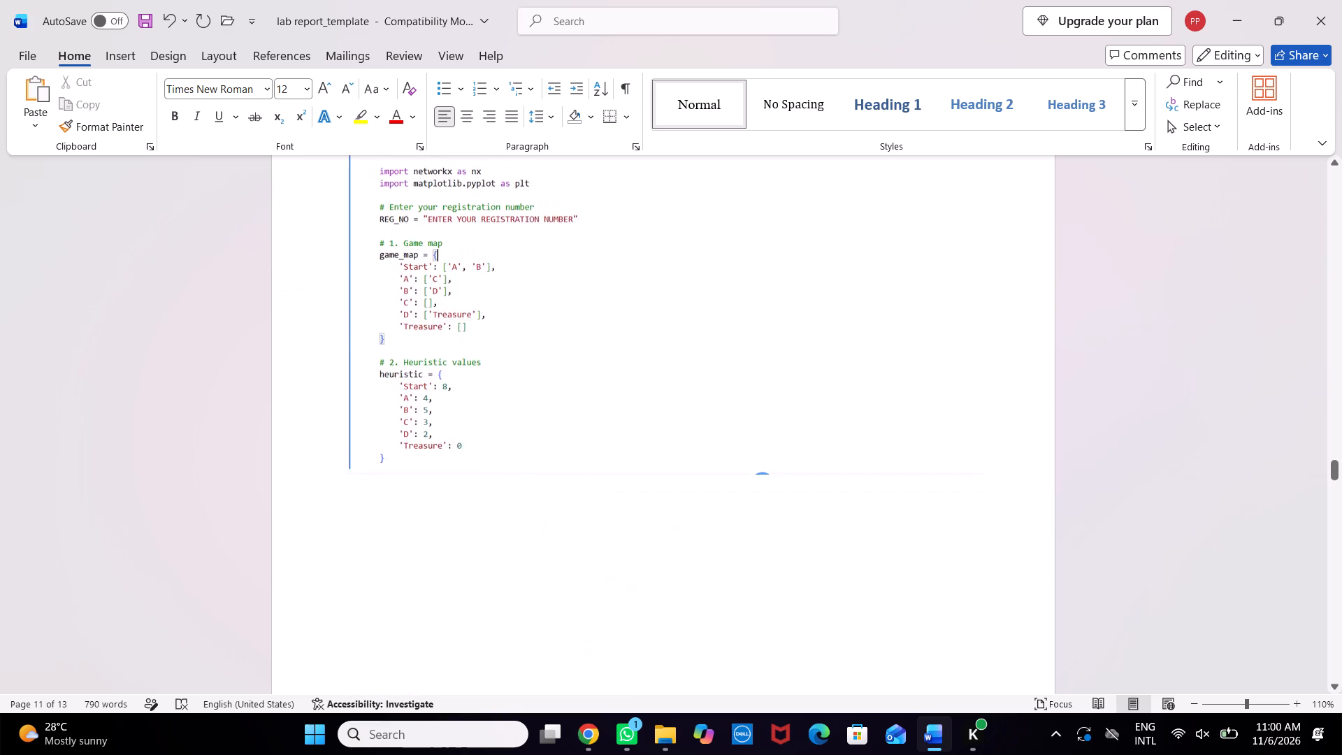
{"action": "scroll", "coordinate": [974, 404], "scroll_direction": "right", "scroll_amount": 1}
{"action": "scroll", "coordinate": [974, 404], "scroll_direction": "up", "scroll_amount": 1, "text": "ctrl"}
{"action": "scroll", "coordinate": [974, 404], "scroll_direction": "right", "scroll_amount": 1, "text": "ctrl"}
{"action": "scroll", "coordinate": [974, 404], "scroll_direction": "down", "scroll_amount": 11}
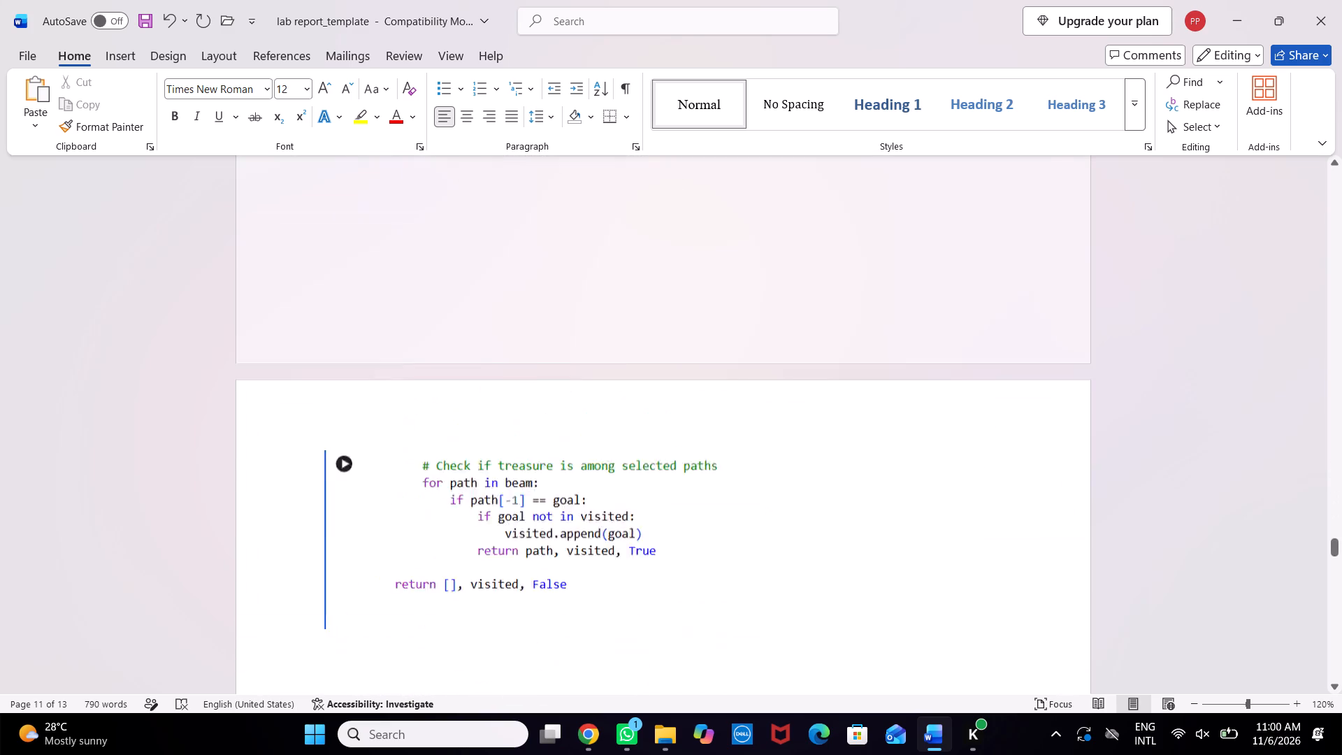
{"action": "scroll", "coordinate": [974, 404], "scroll_direction": "down", "scroll_amount": 2}
{"action": "scroll", "coordinate": [974, 404], "scroll_direction": "up", "scroll_amount": 1}
{"action": "scroll", "coordinate": [974, 404], "scroll_direction": "down", "scroll_amount": 1}
{"action": "scroll", "coordinate": [974, 404], "scroll_direction": "up", "scroll_amount": 2}
{"action": "scroll", "coordinate": [974, 404], "scroll_direction": "down", "scroll_amount": 2}
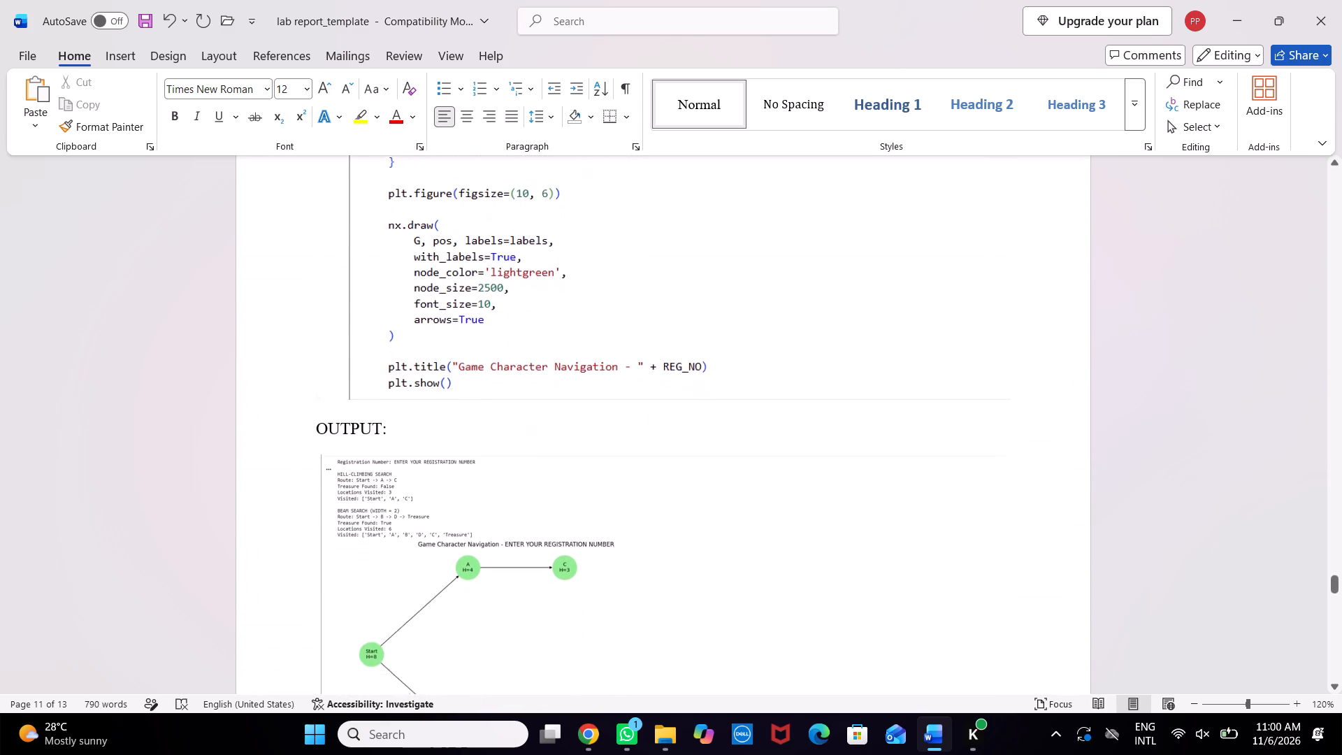
{"action": "scroll", "coordinate": [974, 404], "scroll_direction": "down", "scroll_amount": 3}
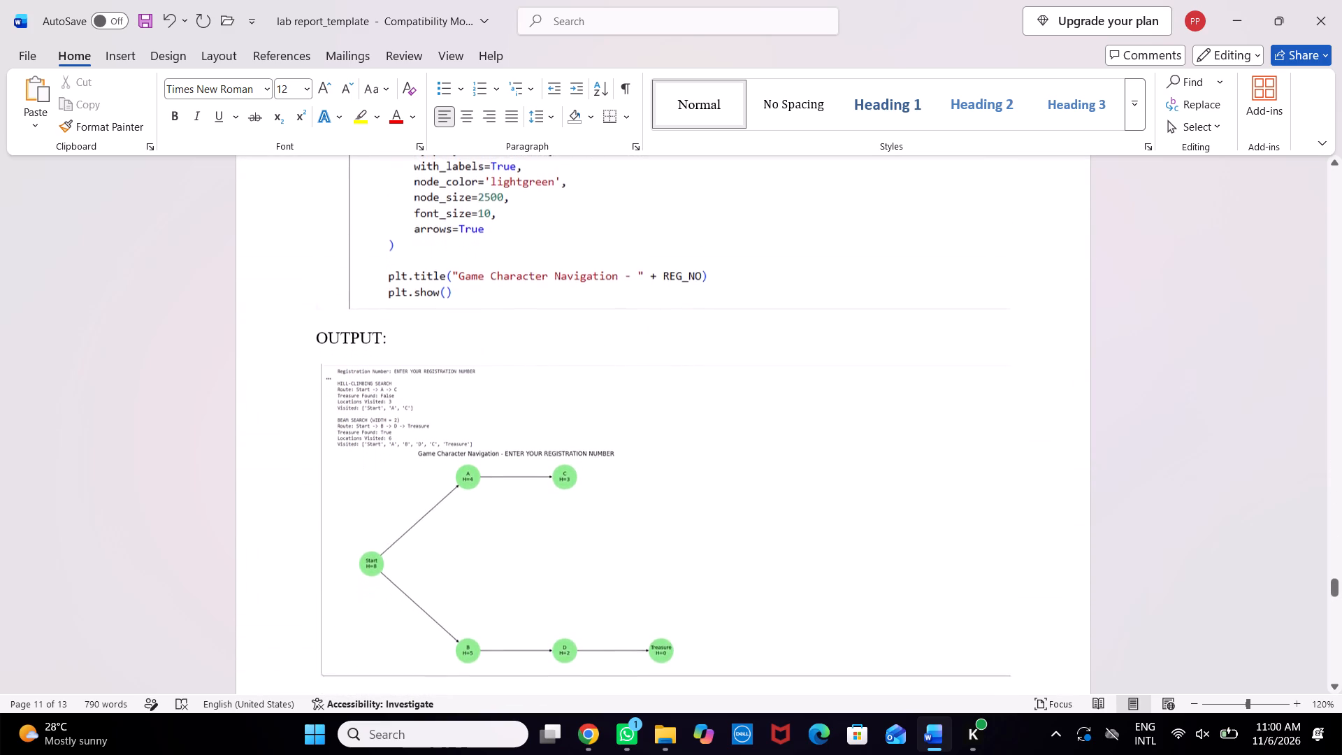
{"action": "scroll", "coordinate": [974, 404], "scroll_direction": "down", "scroll_amount": 2}
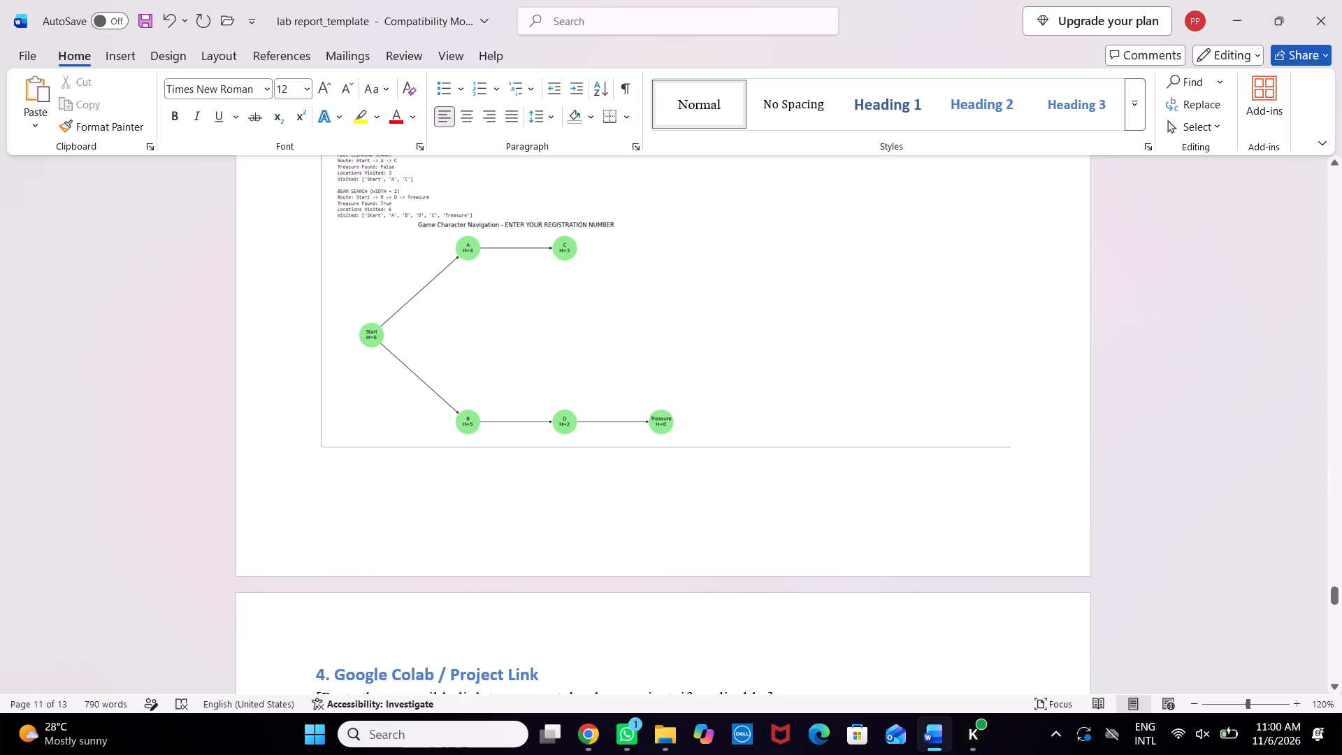
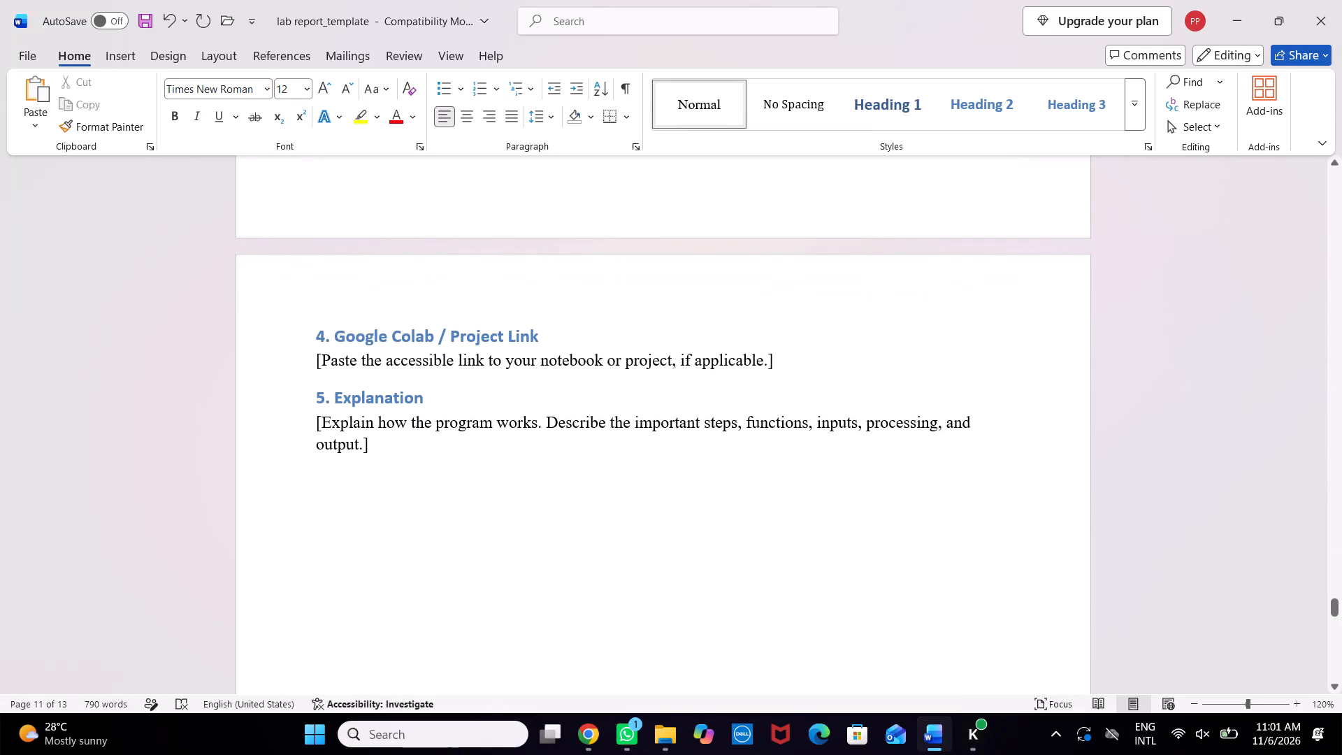
Switch to the Colab notebook in Chrome, set its general access to Anyone with the link, and copy the sharing link.
{"action": "left_click", "coordinate": [590, 731]}
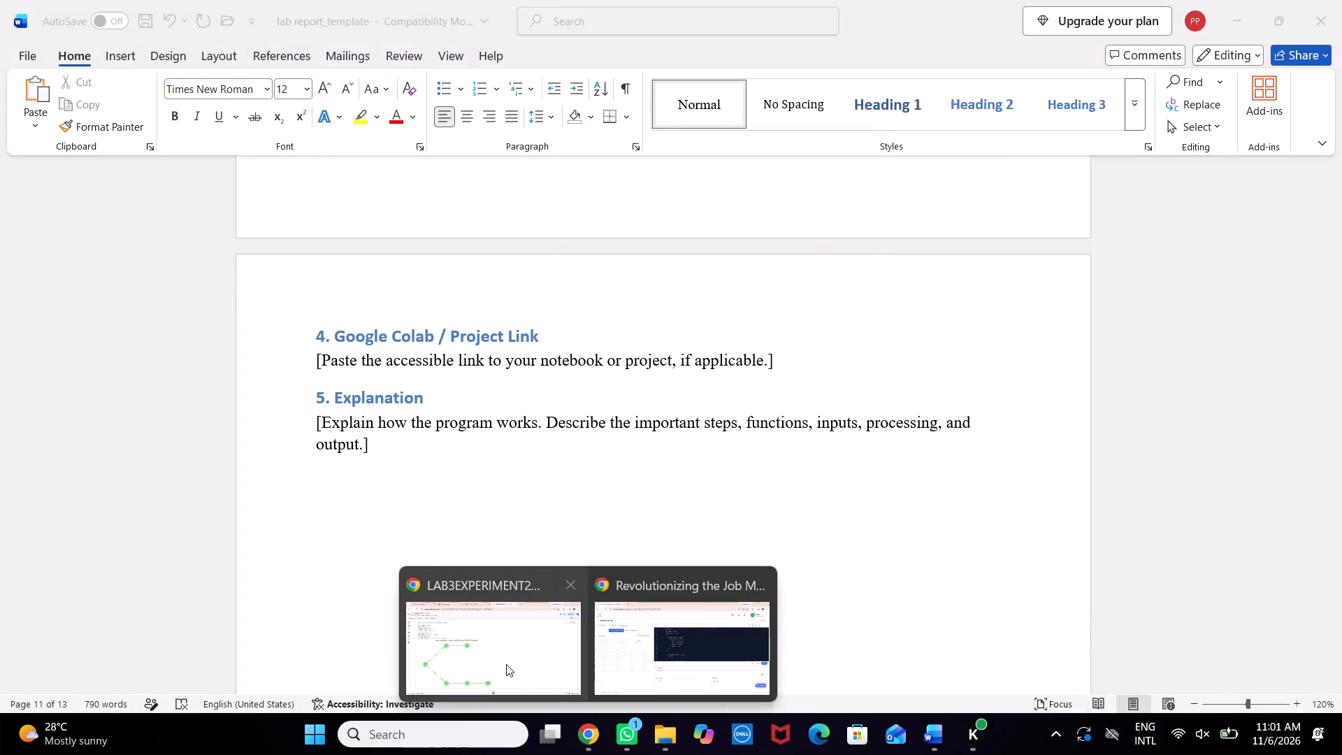
{"action": "left_click", "coordinate": [501, 661]}
{"action": "left_click", "coordinate": [972, 218]}
{"action": "scroll", "coordinate": [972, 218], "scroll_direction": "up", "scroll_amount": 6}
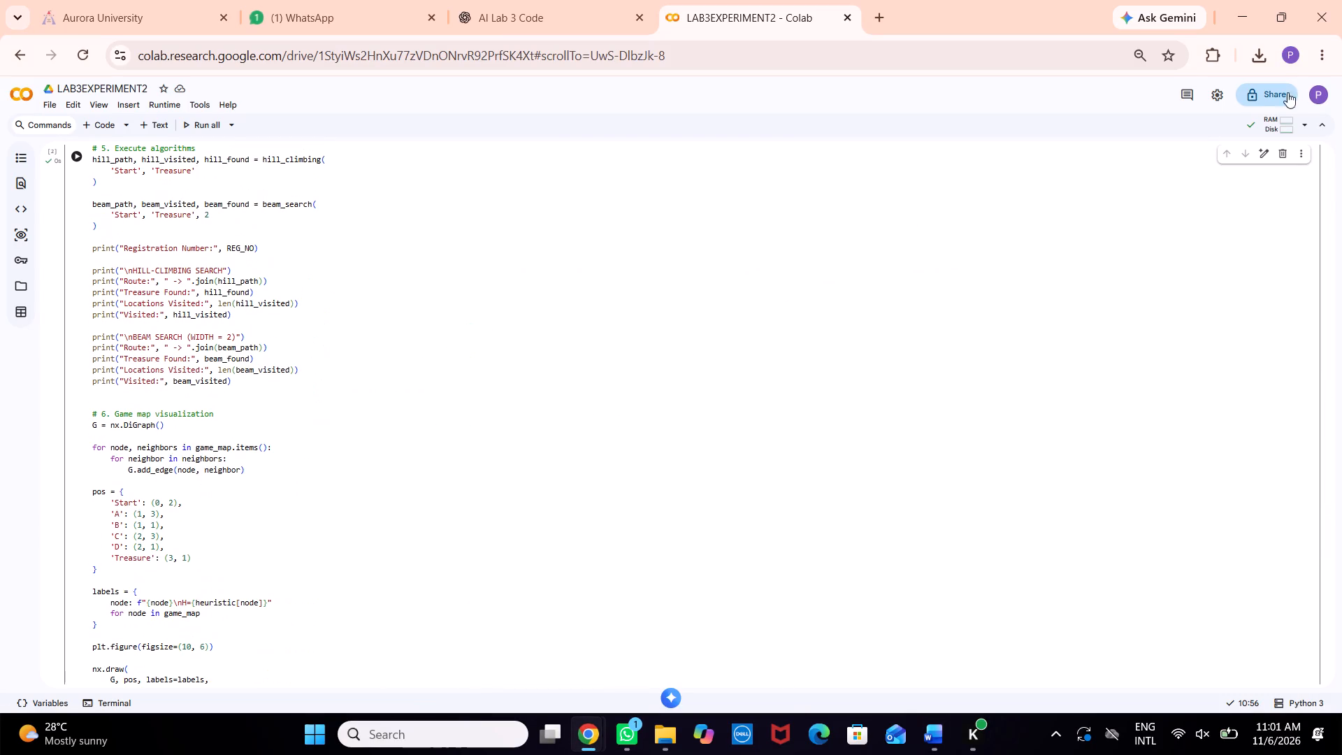
{"action": "left_click", "coordinate": [1271, 100]}
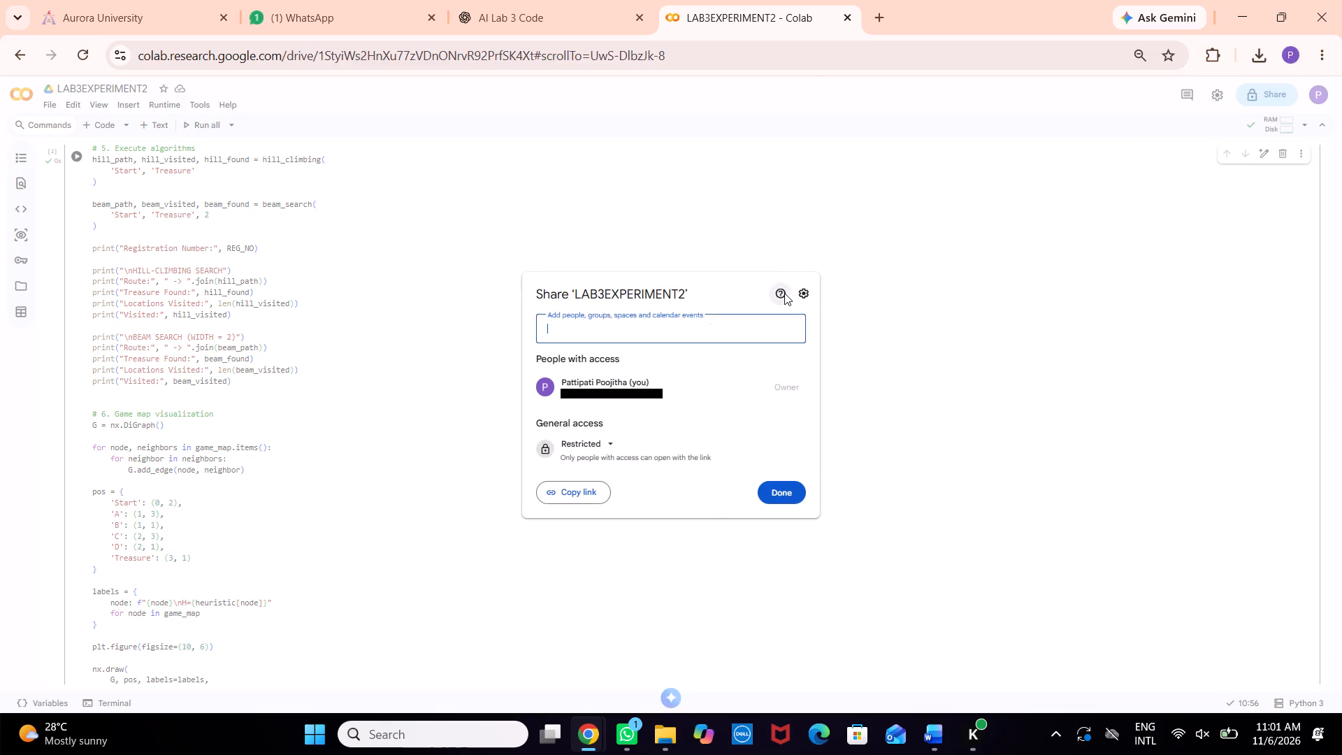
{"action": "left_click", "coordinate": [596, 443]}
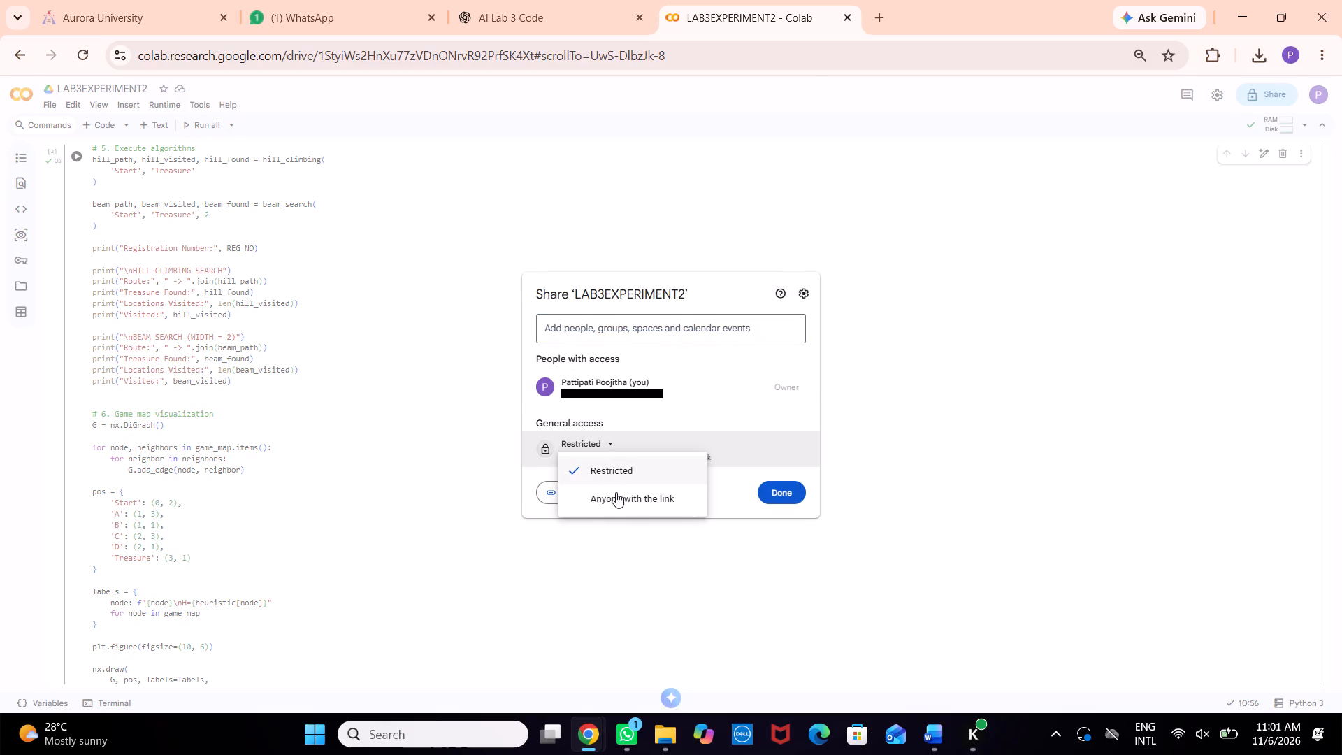
{"action": "left_click", "coordinate": [618, 501]}
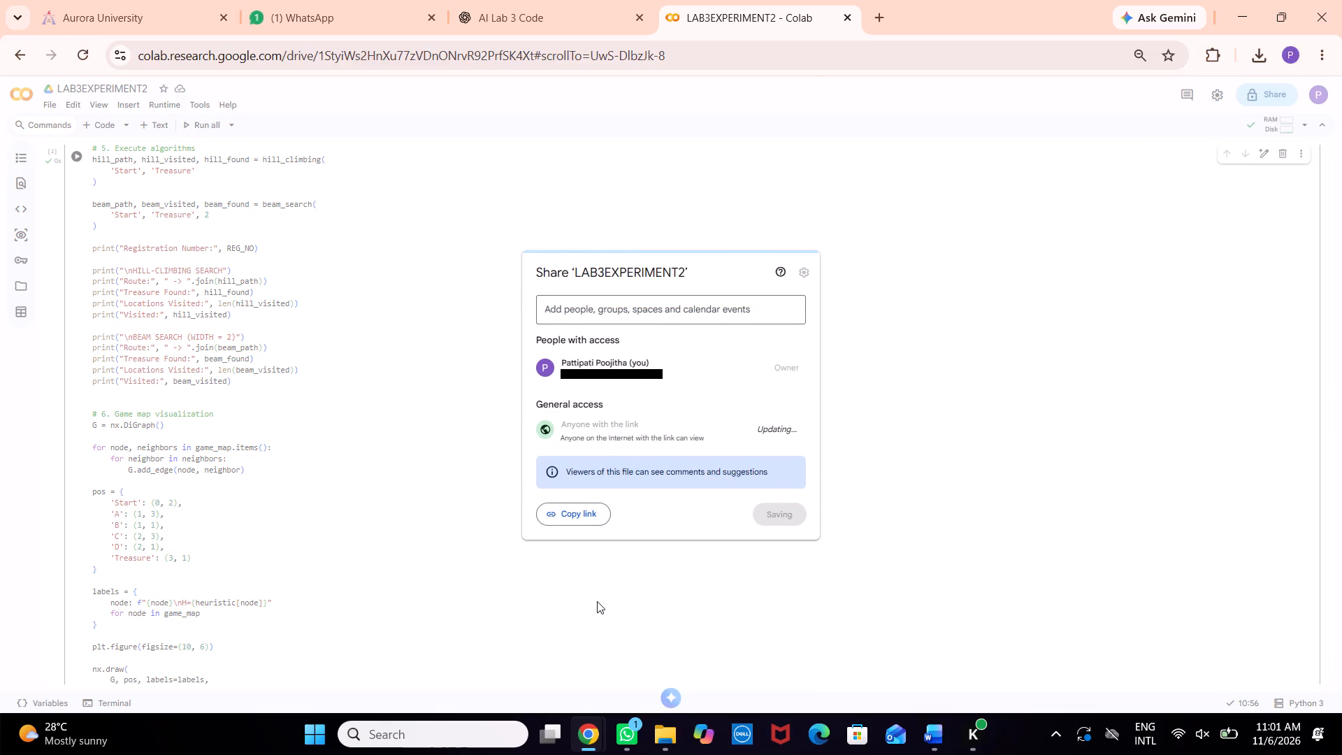
{"action": "left_click", "coordinate": [577, 506]}
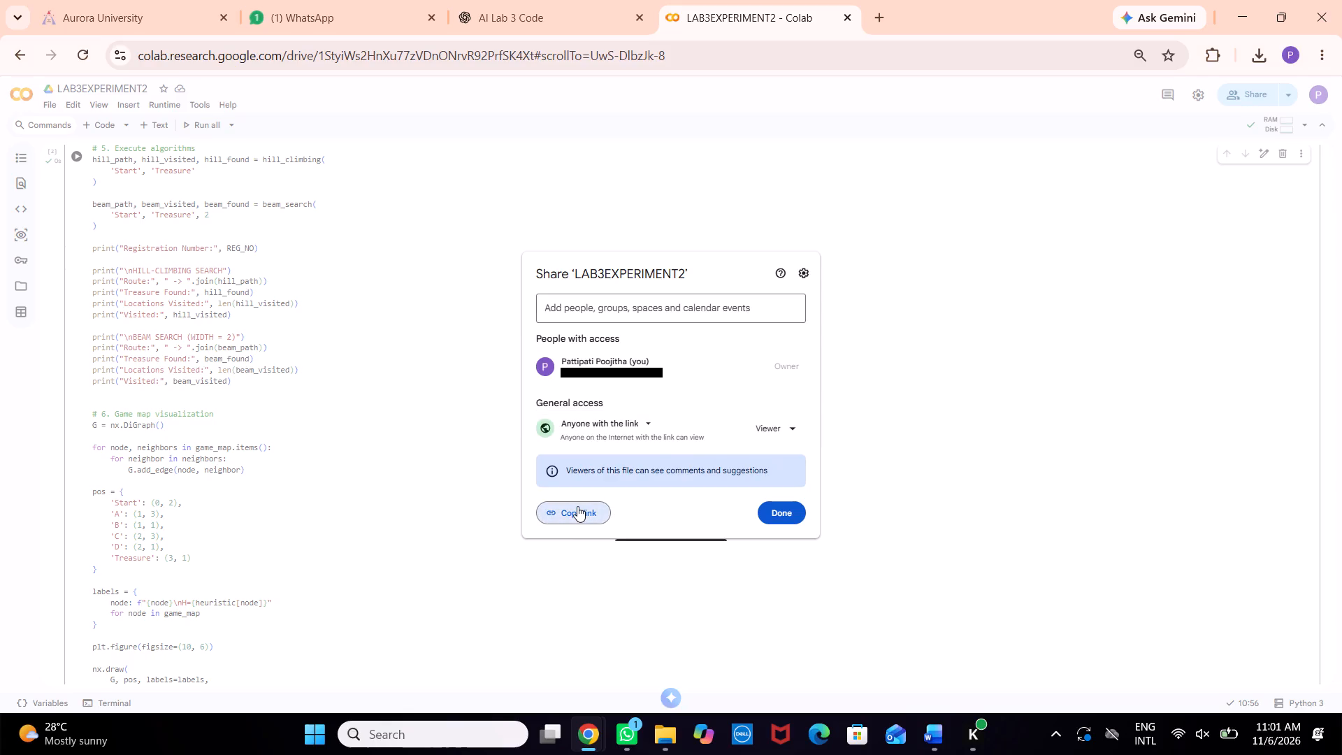
Switch to the Word report and replace the placeholder under 4. Google Colab / Project Link with the copied notebook link.
{"action": "left_click", "coordinate": [949, 741]}
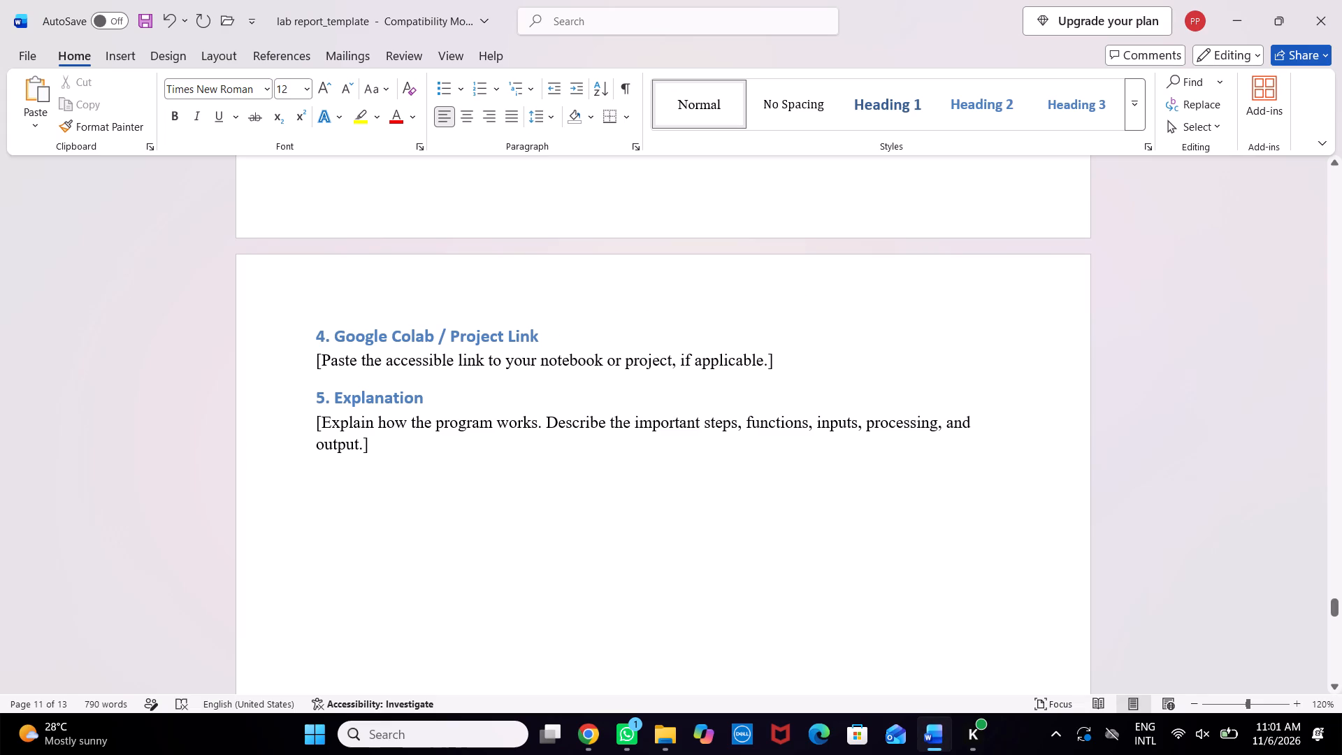
{"action": "left_click", "coordinate": [792, 363]}
{"action": "key", "text": "BackSpace"}
{"action": "key", "text": "BackSpace"}
{"action": "key", "text": "BackSpace"}
{"action": "key", "text": "BackSpace"}
{"action": "key", "text": "BackSpace"}
{"action": "key", "text": "BackSpace"}
{"action": "key", "text": "BackSpace"}
{"action": "key", "text": "BackSpace"}
{"action": "key", "text": "BackSpace"}
{"action": "key", "text": "BackSpace"}
{"action": "key", "text": "BackSpace"}
{"action": "key", "text": "BackSpace"}
{"action": "key", "text": "BackSpace"}
{"action": "key", "text": "BackSpace"}
{"action": "key", "text": "BackSpace"}
{"action": "key", "text": "BackSpace"}
{"action": "key", "text": "BackSpace"}
{"action": "key", "text": "BackSpace"}
{"action": "key", "text": "BackSpace"}
{"action": "key", "text": "BackSpace"}
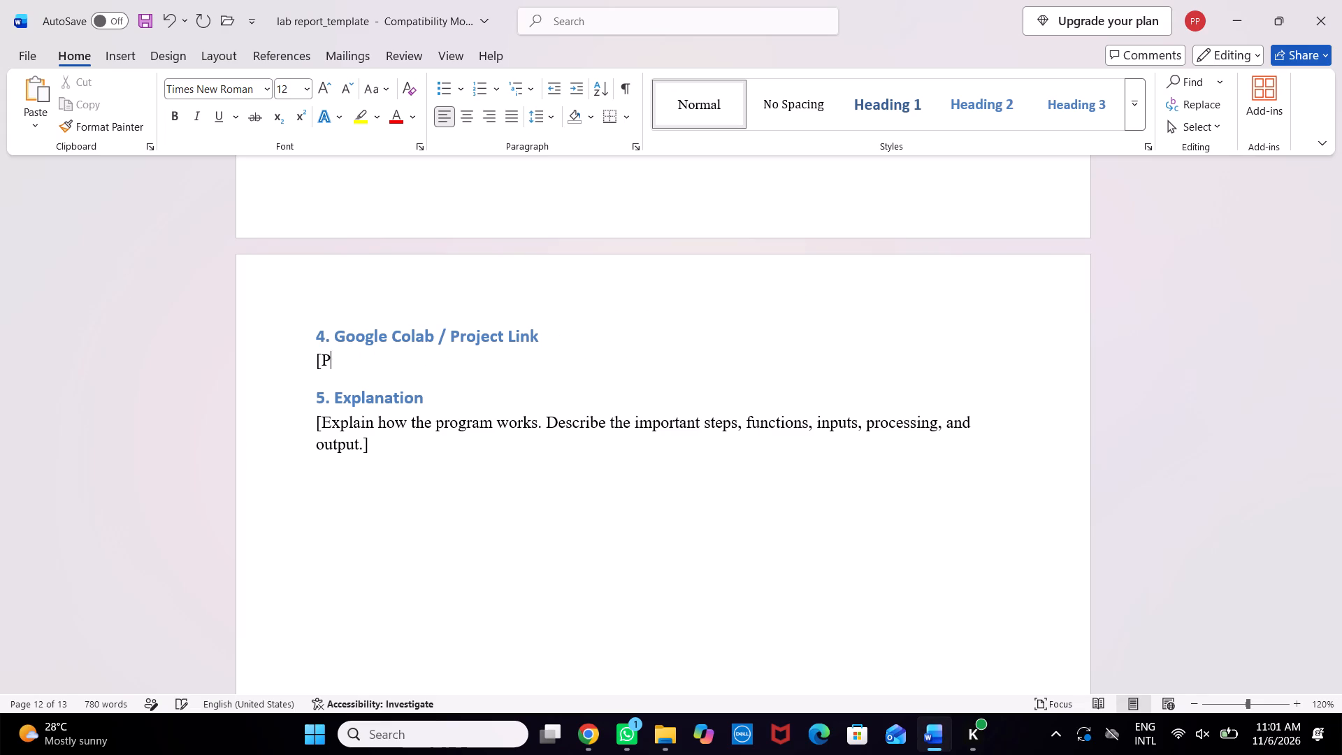
{"action": "key", "text": "BackSpace"}
{"action": "key", "text": "BackSpace"}
{"action": "key", "text": "ctrl+v"}
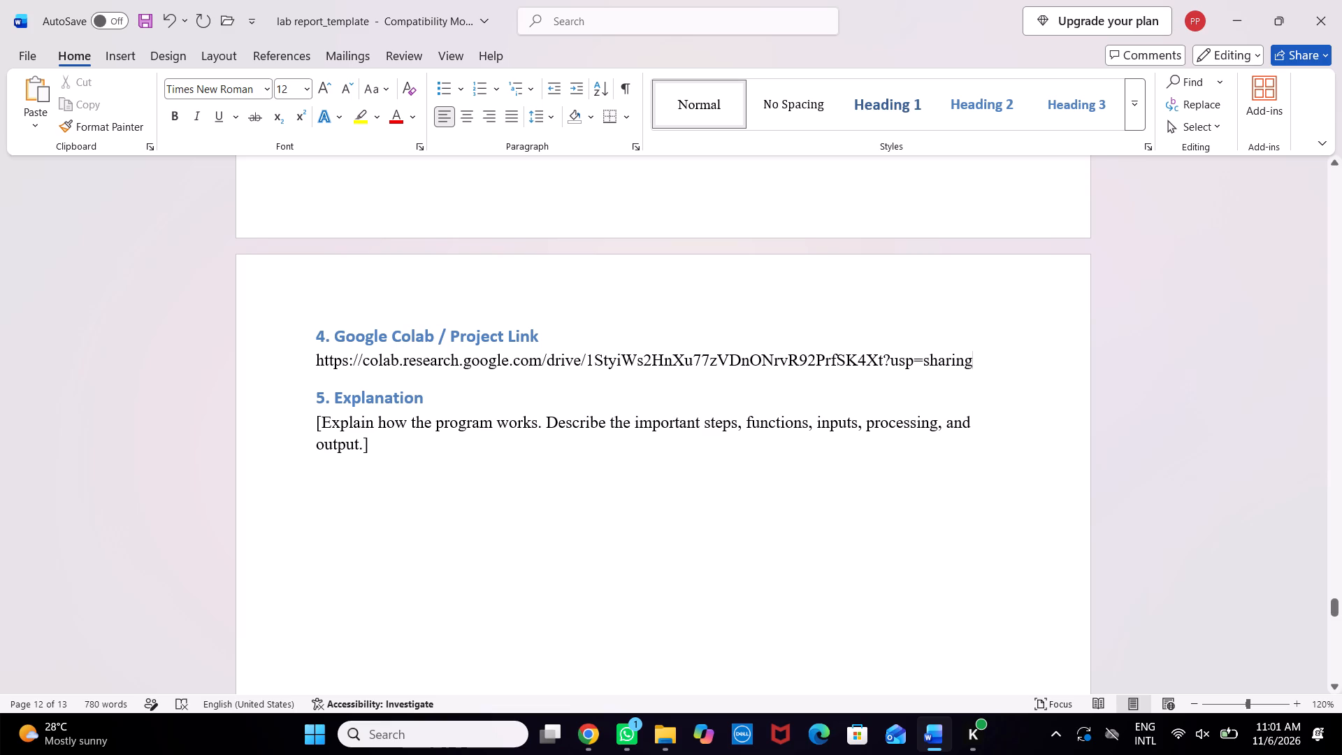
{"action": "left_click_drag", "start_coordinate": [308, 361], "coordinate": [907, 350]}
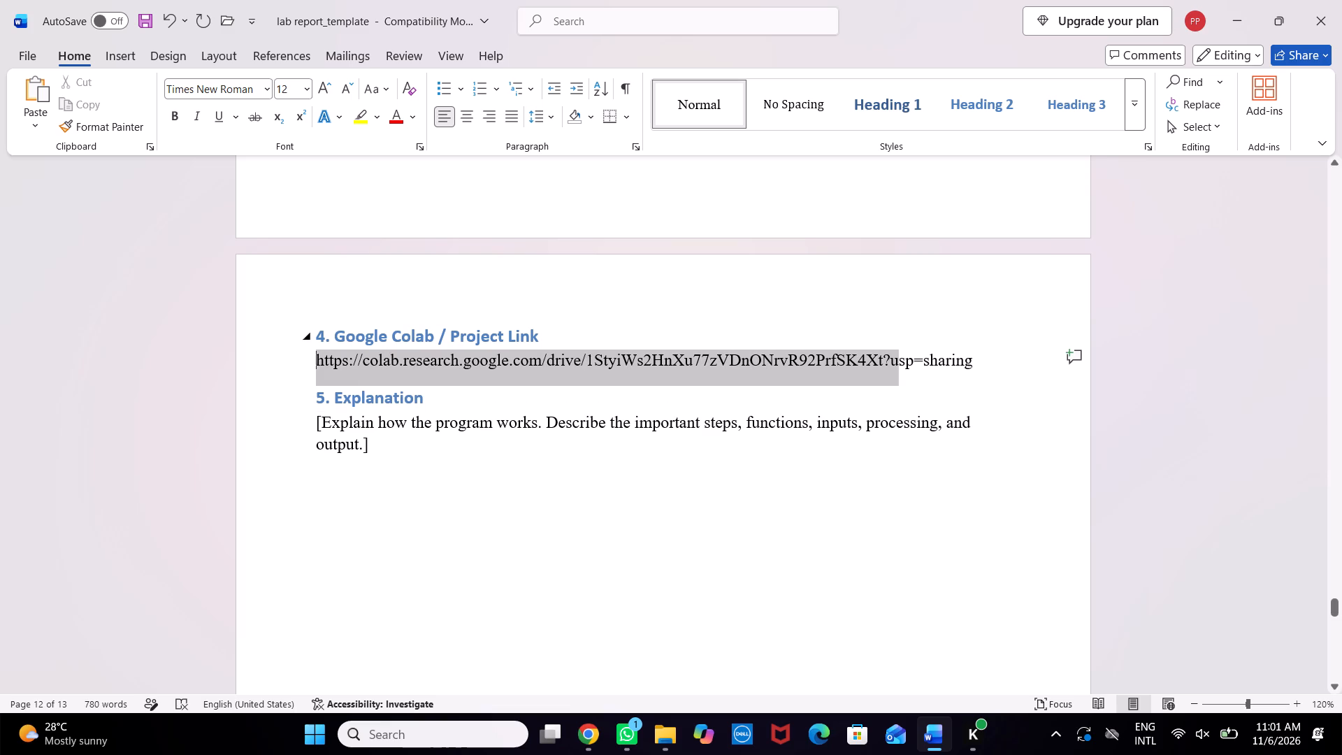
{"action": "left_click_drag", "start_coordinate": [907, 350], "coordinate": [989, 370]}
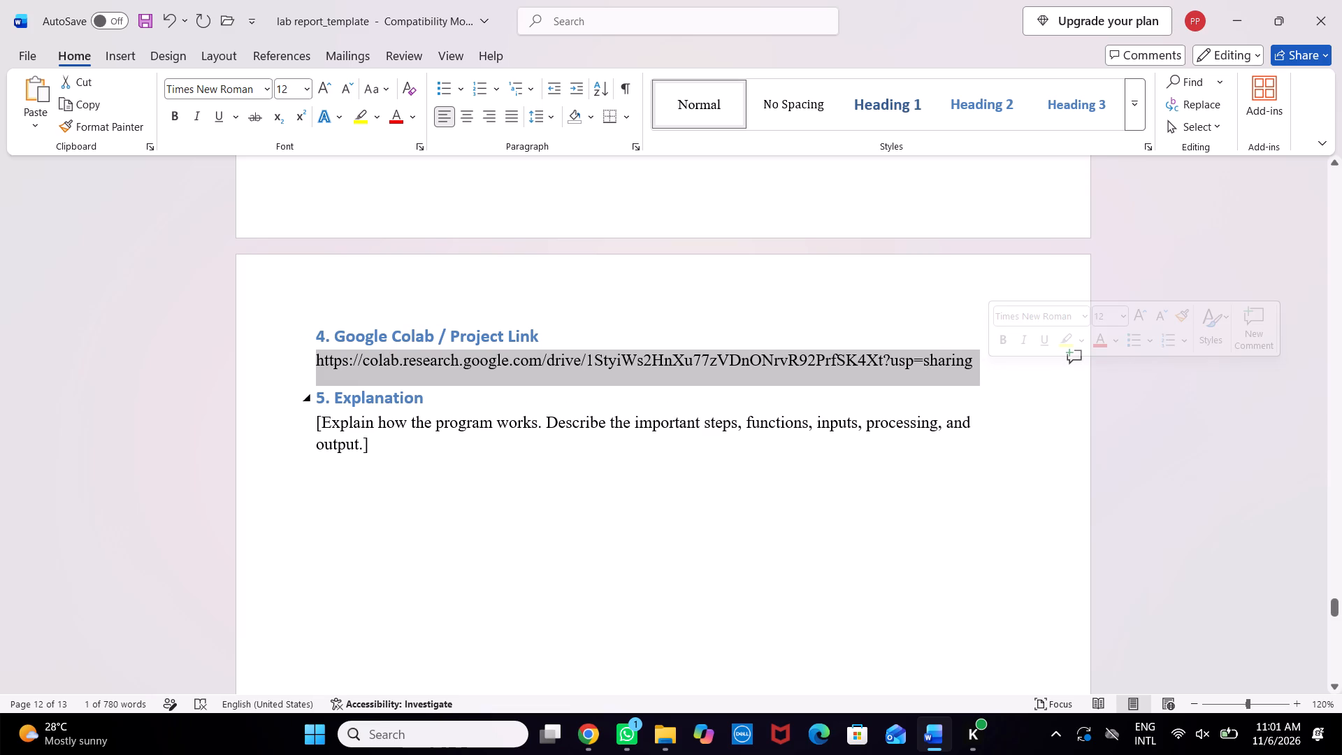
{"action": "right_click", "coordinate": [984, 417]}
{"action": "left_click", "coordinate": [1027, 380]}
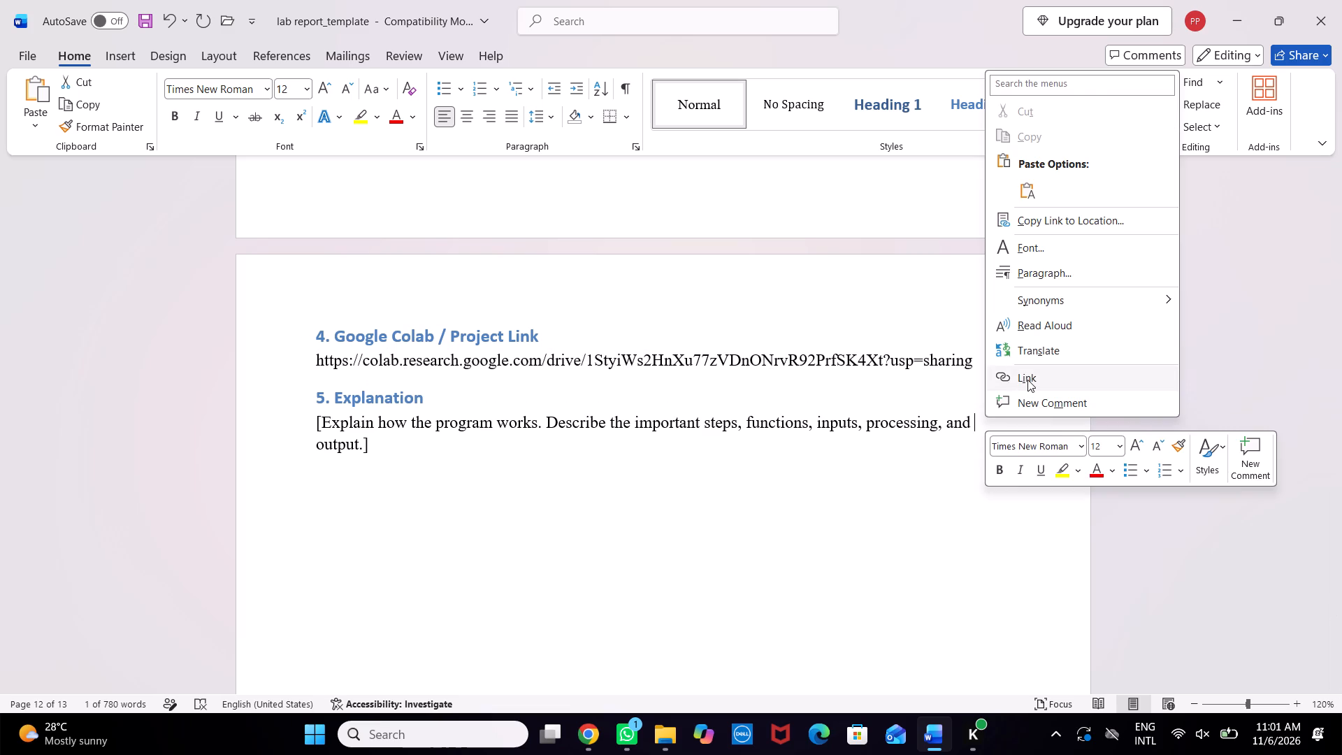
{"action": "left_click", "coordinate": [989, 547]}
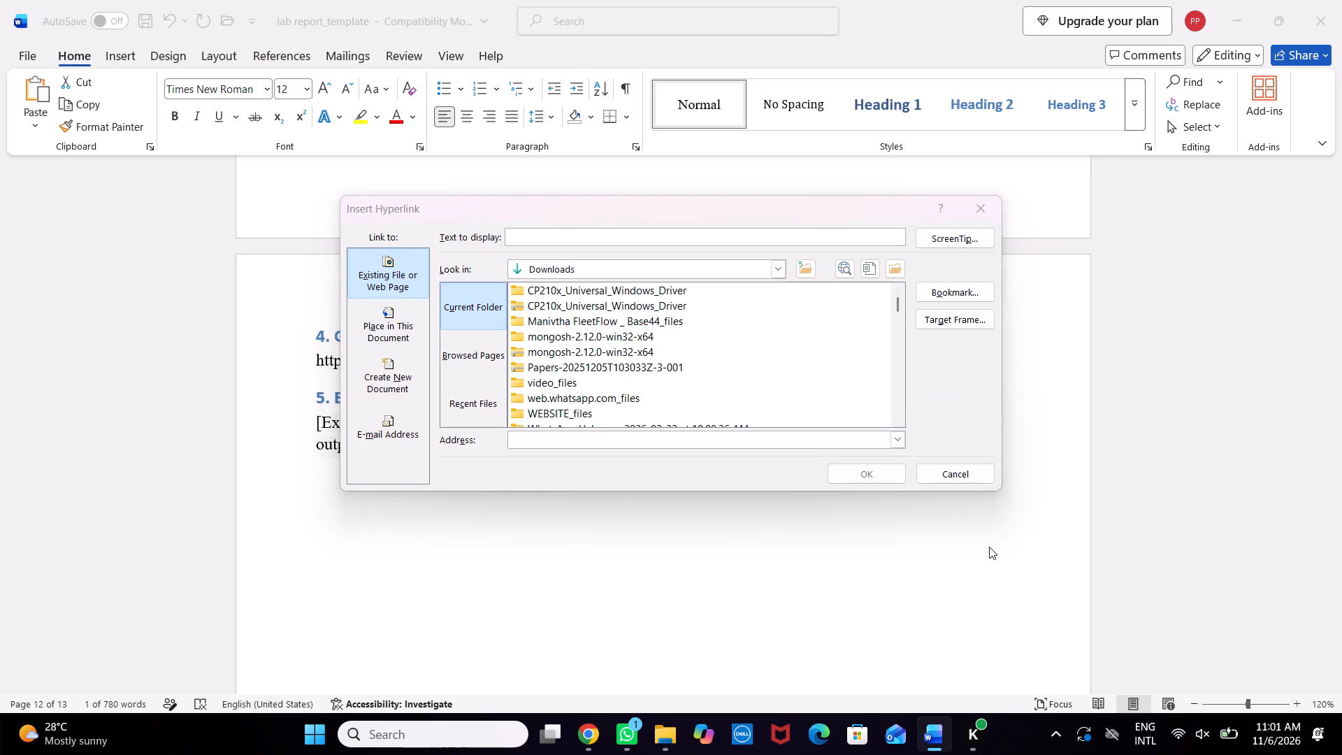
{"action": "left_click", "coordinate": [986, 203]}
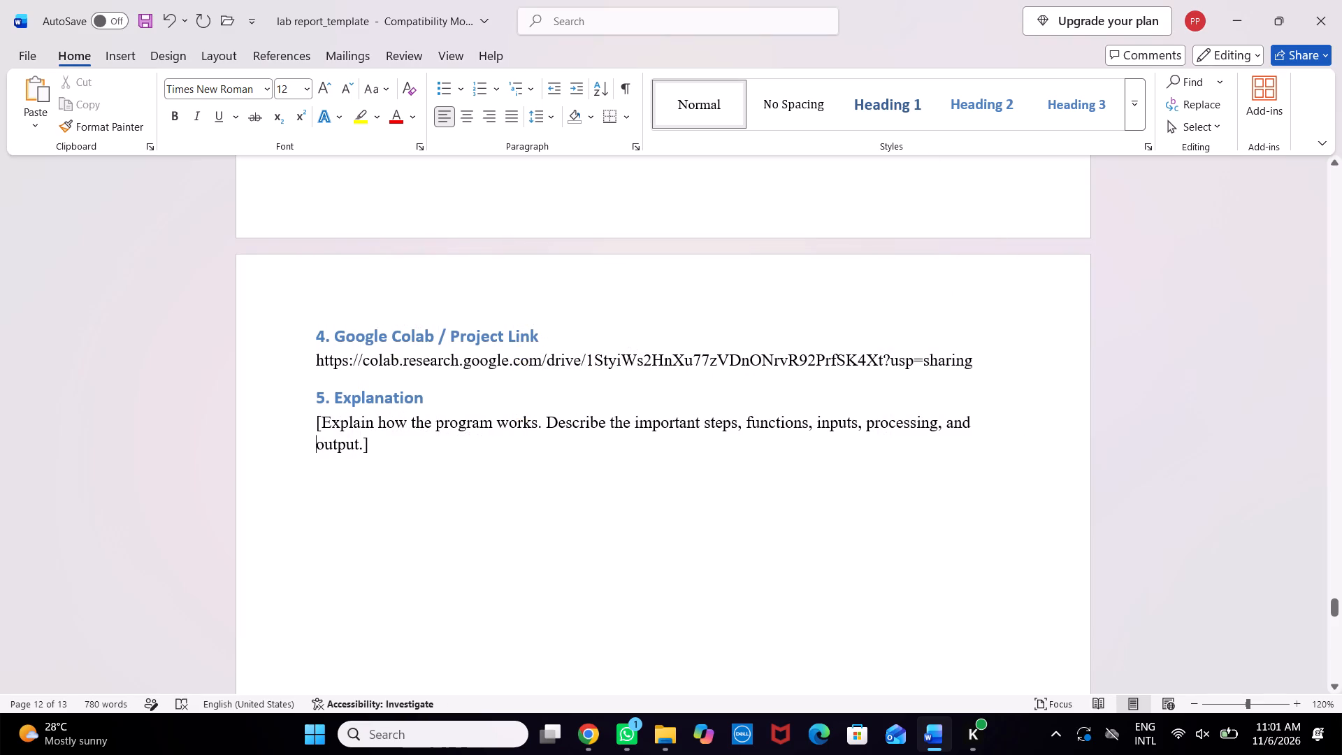
Turn the pasted Colab URL under the Project Link heading into a hyperlink to its own address.
{"action": "left_click_drag", "start_coordinate": [311, 357], "coordinate": [880, 361]}
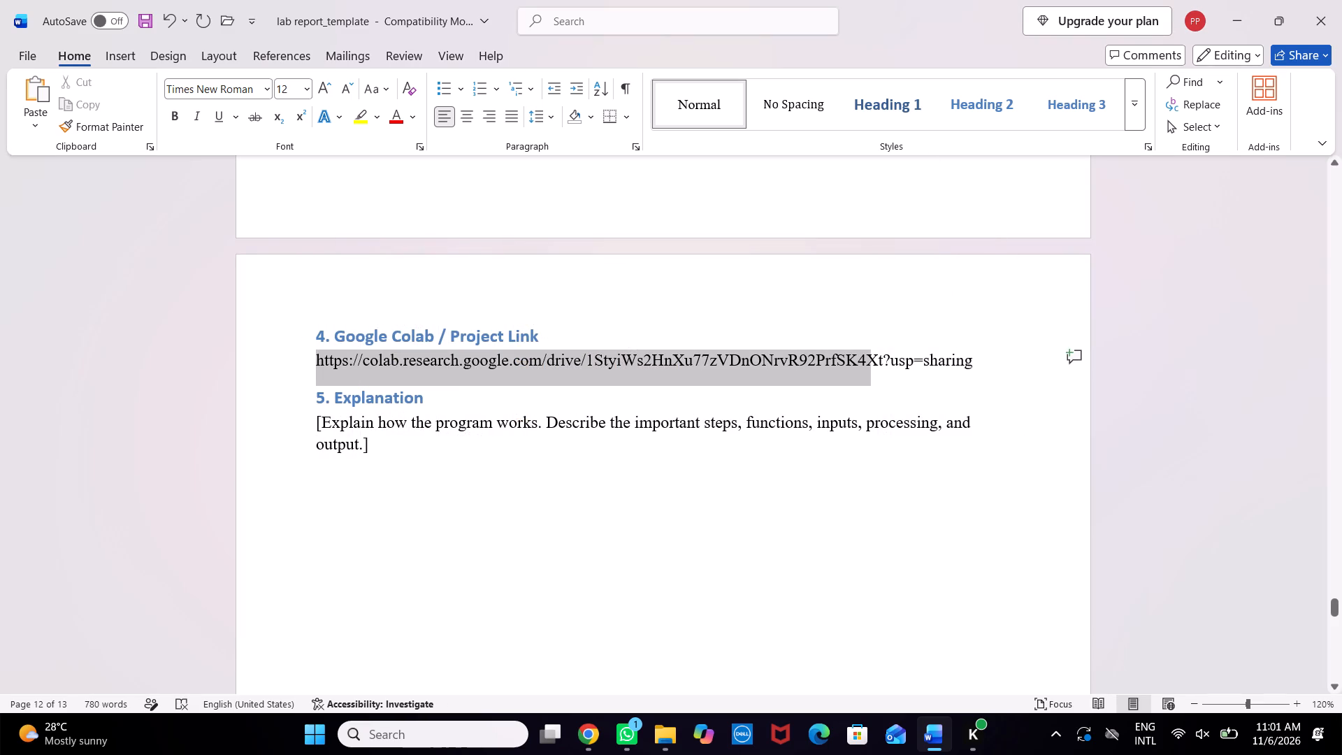
{"action": "left_click_drag", "start_coordinate": [880, 361], "coordinate": [1044, 371]}
{"action": "right_click", "coordinate": [1044, 371]}
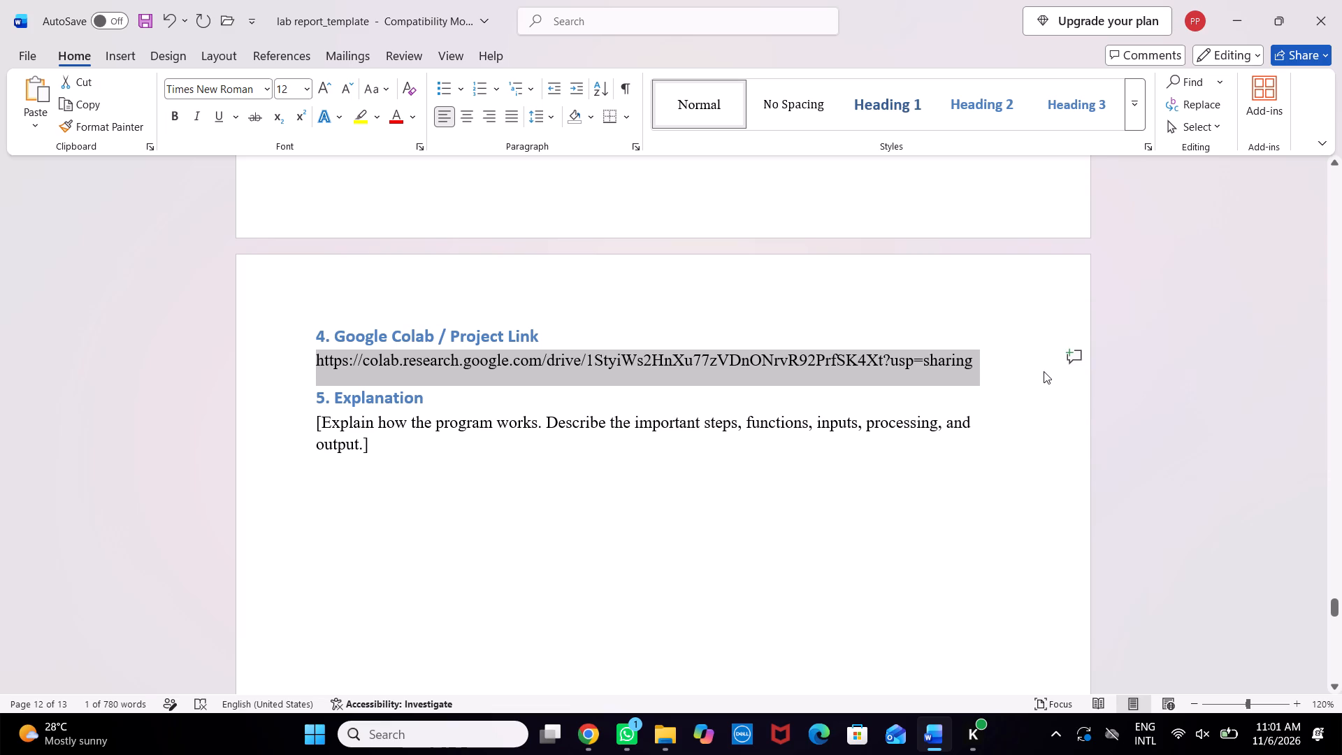
{"action": "left_click", "coordinate": [1107, 668]}
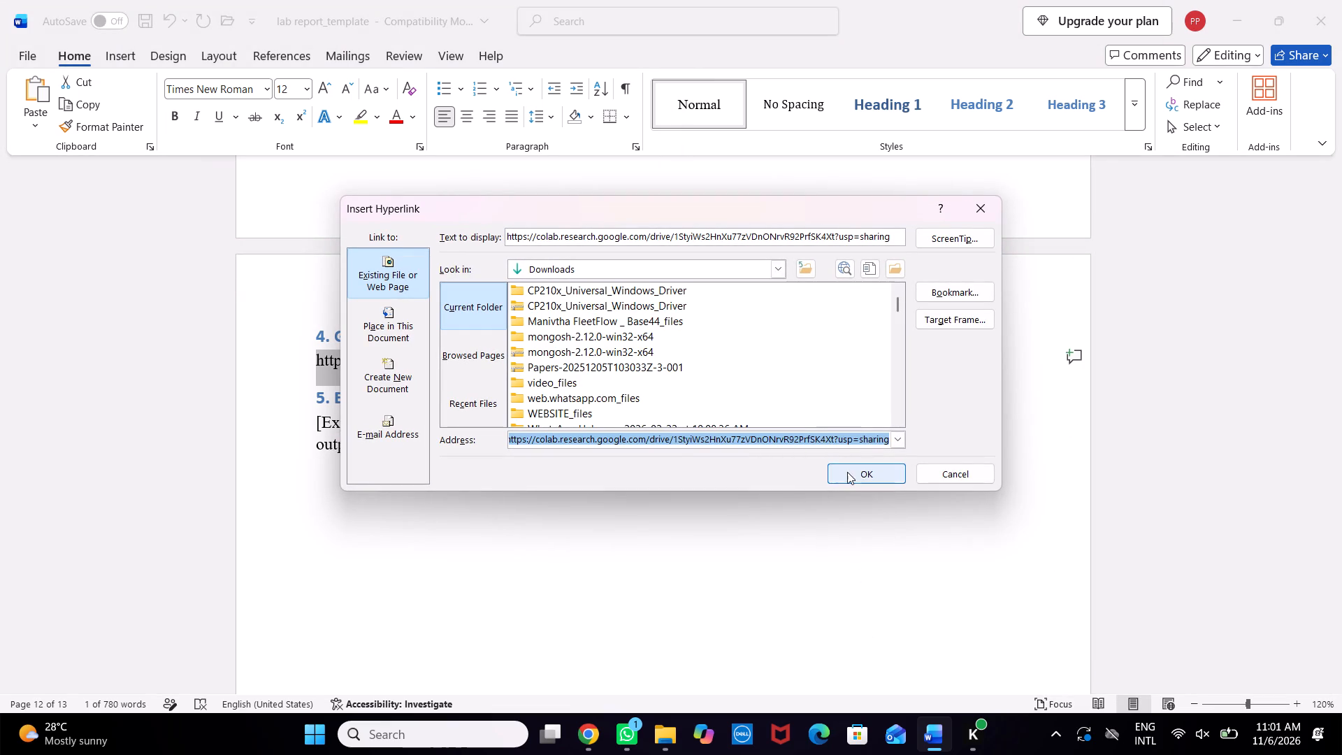
{"action": "left_click", "coordinate": [847, 473]}
{"action": "left_click", "coordinate": [738, 504]}
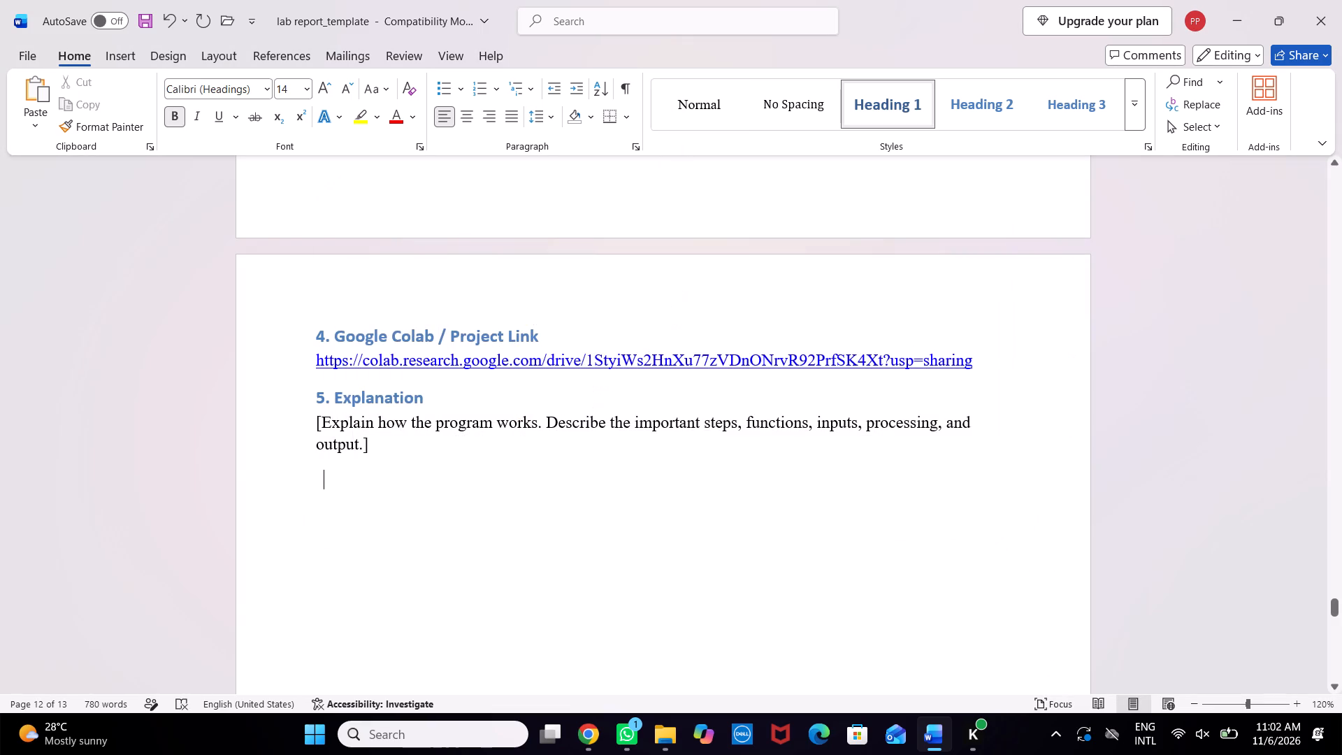
Delete the placeholder and the page break after it under 5. Explanation, leaving an empty line above General Submission Instructions.
{"action": "scroll", "coordinate": [738, 504], "scroll_direction": "down", "scroll_amount": 1}
{"action": "double_click", "coordinate": [605, 738]}
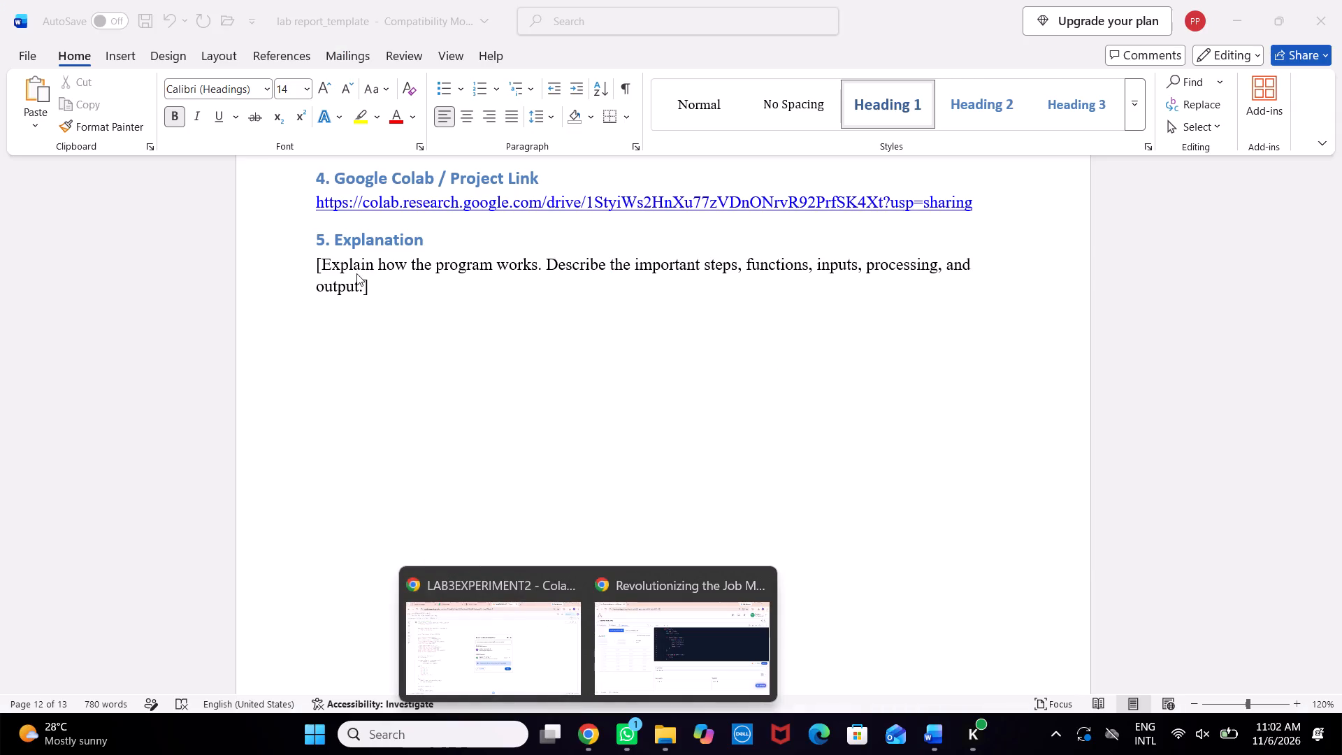
{"action": "left_click", "coordinate": [380, 285]}
{"action": "key", "text": "BackSpace"}
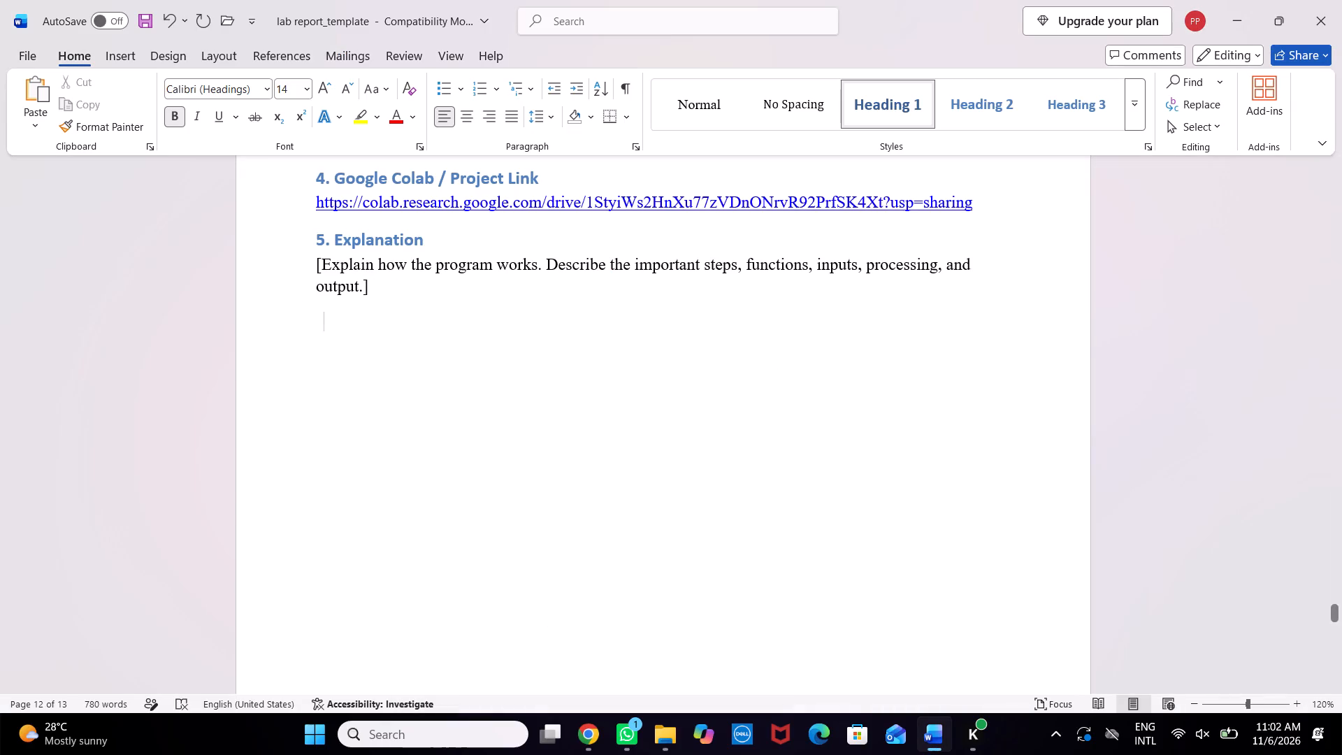
{"action": "key", "text": "BackSpace"}
{"action": "key", "text": "BackSpace"}
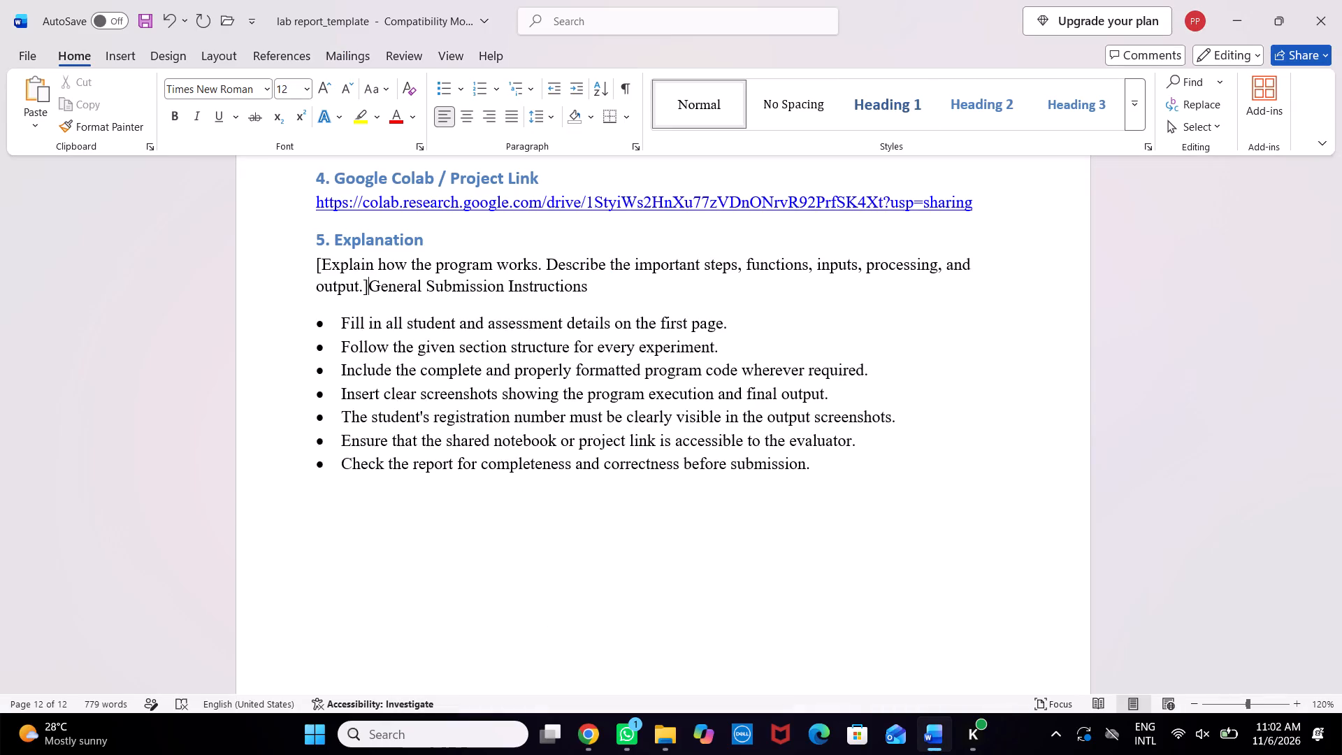
{"action": "key", "text": "BackSpace"}
{"action": "key", "text": "BackSpace"}
{"action": "key", "text": "BackSpace"}
{"action": "key", "text": "BackSpace"}
{"action": "key", "text": "BackSpace"}
{"action": "key", "text": "BackSpace"}
{"action": "key", "text": "BackSpace"}
{"action": "key", "text": "BackSpace"}
{"action": "key", "text": "BackSpace"}
{"action": "key", "text": "BackSpace"}
{"action": "key", "text": "BackSpace"}
{"action": "key", "text": "BackSpace"}
{"action": "key", "text": "BackSpace"}
{"action": "key", "text": "BackSpace"}
{"action": "key", "text": "BackSpace"}
{"action": "key", "text": "BackSpace"}
{"action": "key", "text": "BackSpace"}
{"action": "key", "text": "BackSpace"}
{"action": "key", "text": "BackSpace"}
{"action": "key", "text": "BackSpace"}
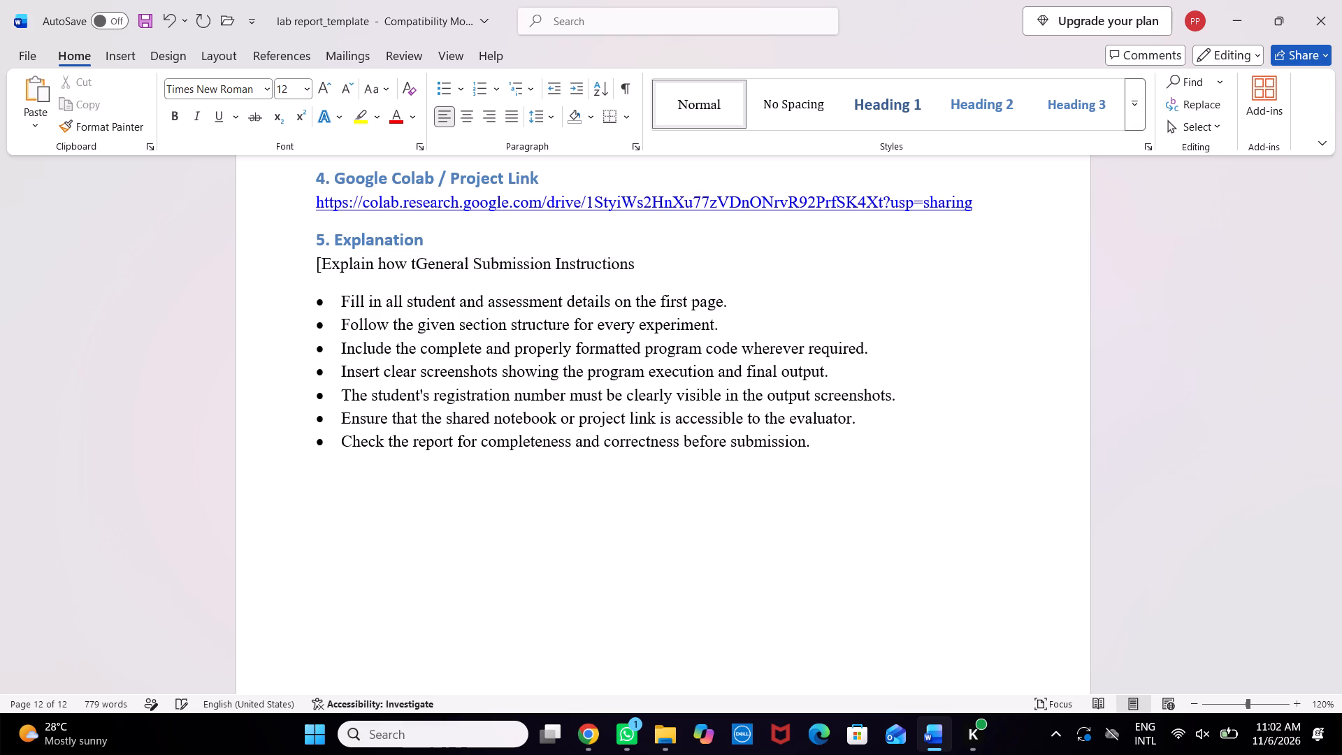
{"action": "key", "text": "BackSpace"}
{"action": "key", "text": "BackSpace"}
{"action": "key", "text": "BackSpace"}
{"action": "key", "text": "BackSpace"}
{"action": "key", "text": "BackSpace"}
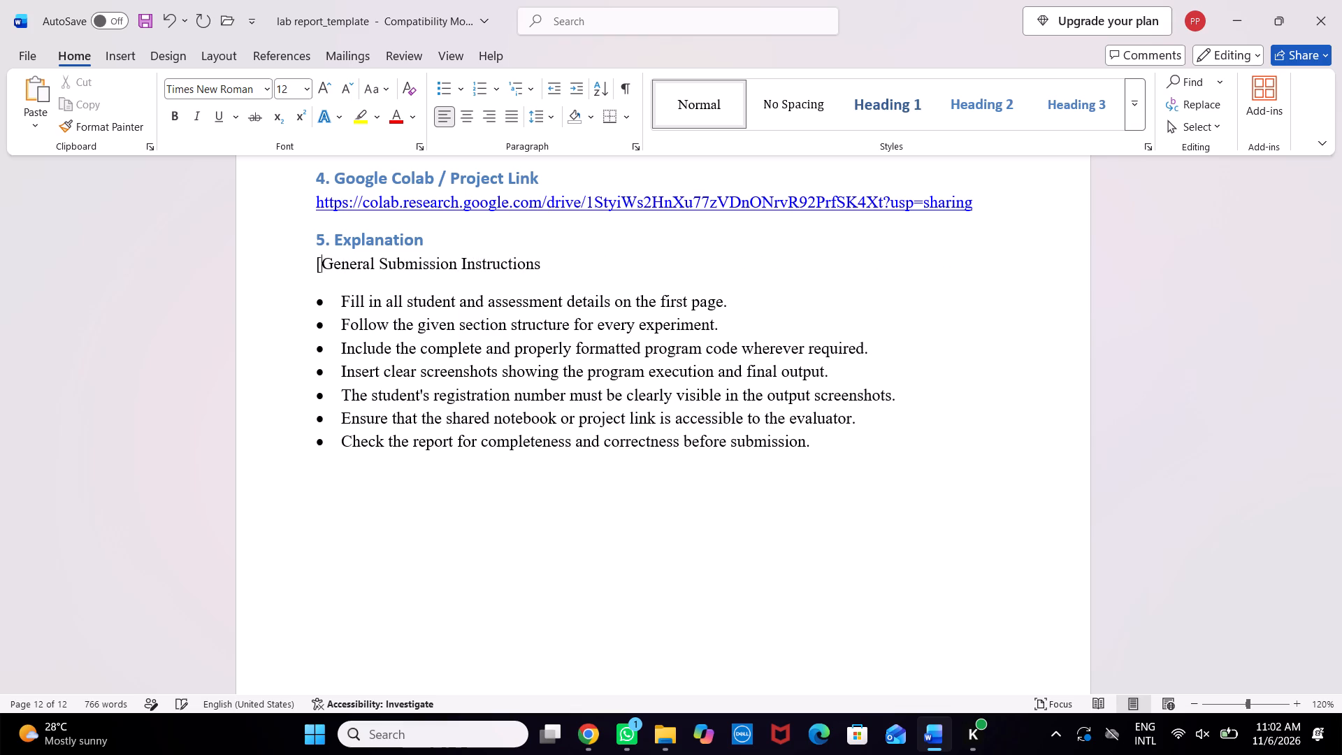
{"action": "key", "text": "BackSpace"}
{"action": "key", "text": "Return"}
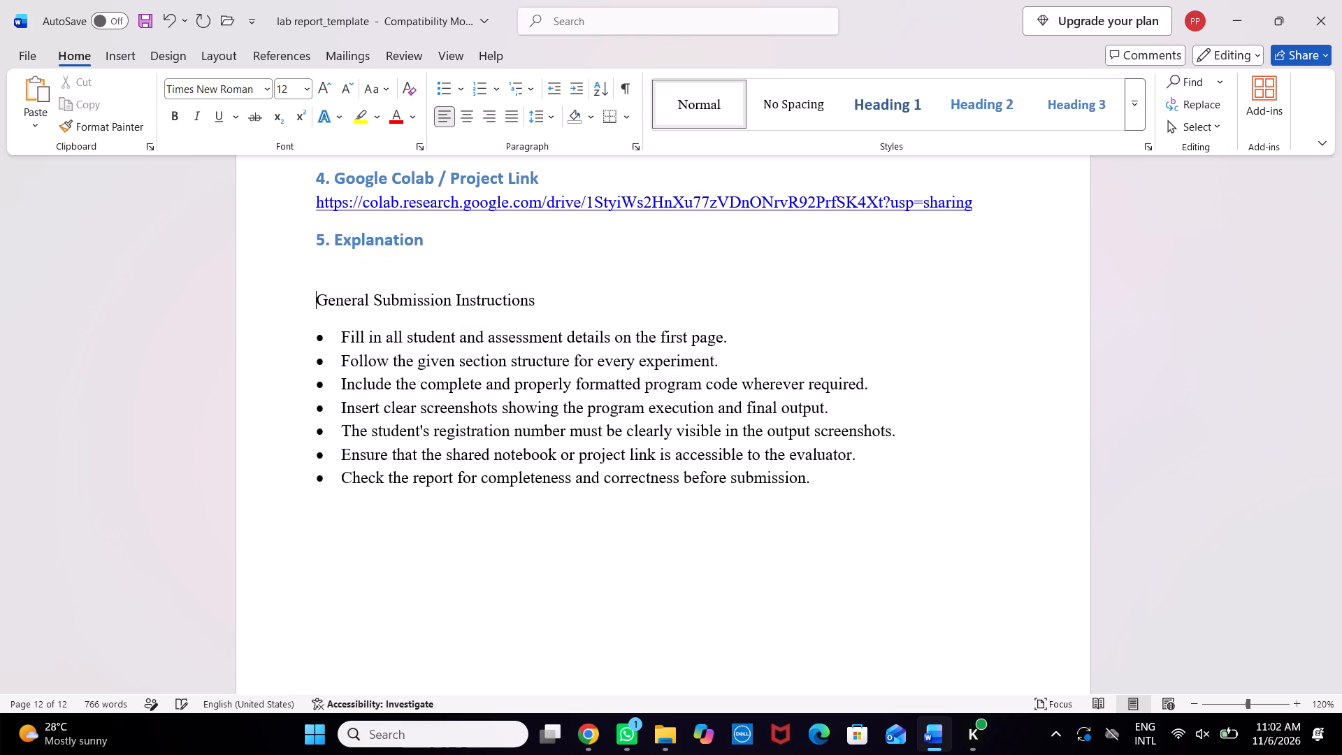
{"action": "key", "text": "Up"}
Switch to the Colab notebook in Chrome, dismiss the sharing dialog and rename the notebook as the student's registration number.
{"action": "scroll", "coordinate": [512, 583], "scroll_direction": "up", "scroll_amount": 1}
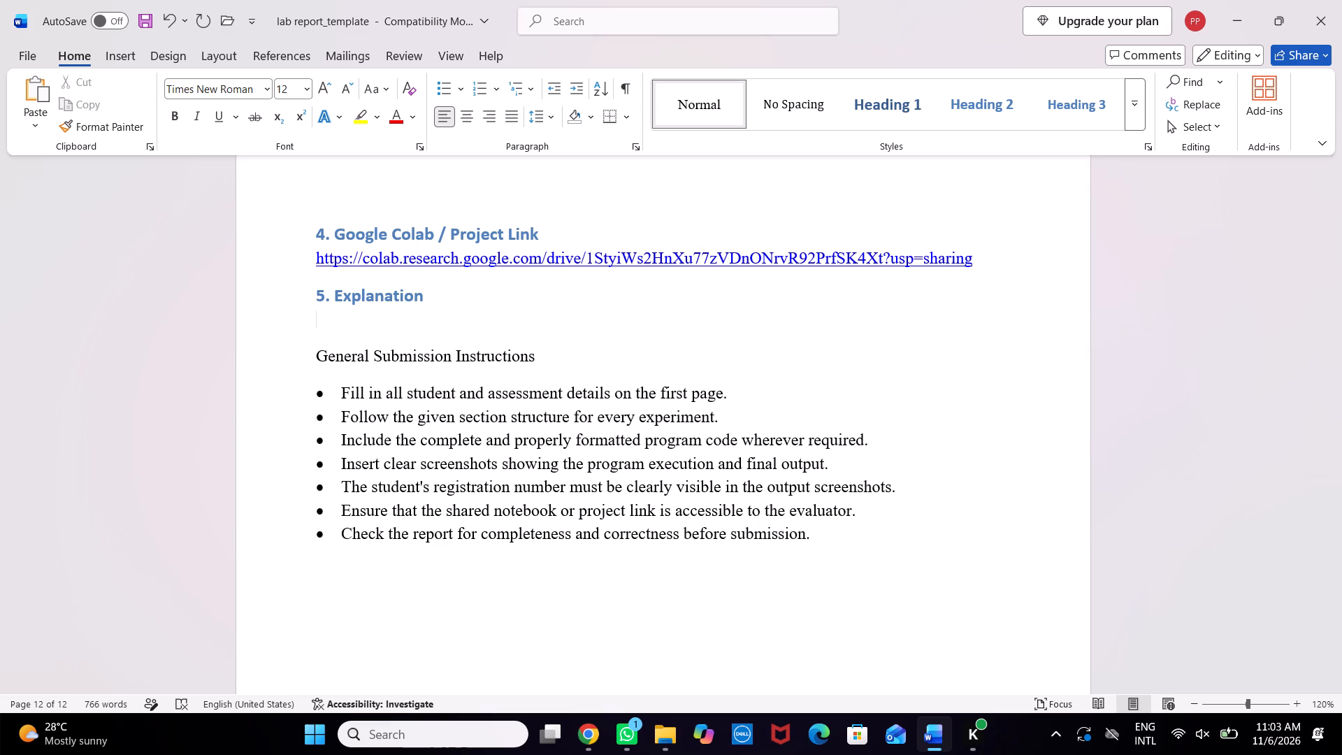
{"action": "scroll", "coordinate": [512, 583], "scroll_direction": "up", "scroll_amount": 6}
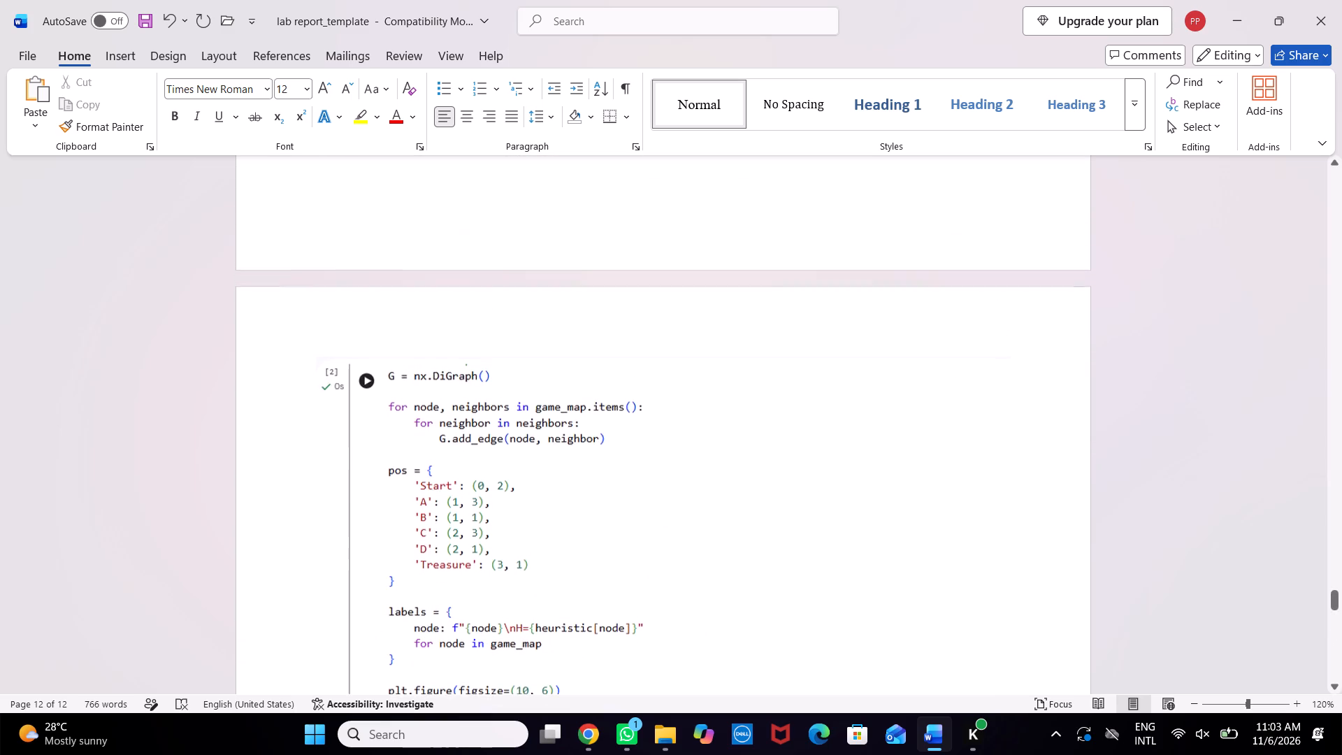
{"action": "scroll", "coordinate": [512, 583], "scroll_direction": "up", "scroll_amount": 1}
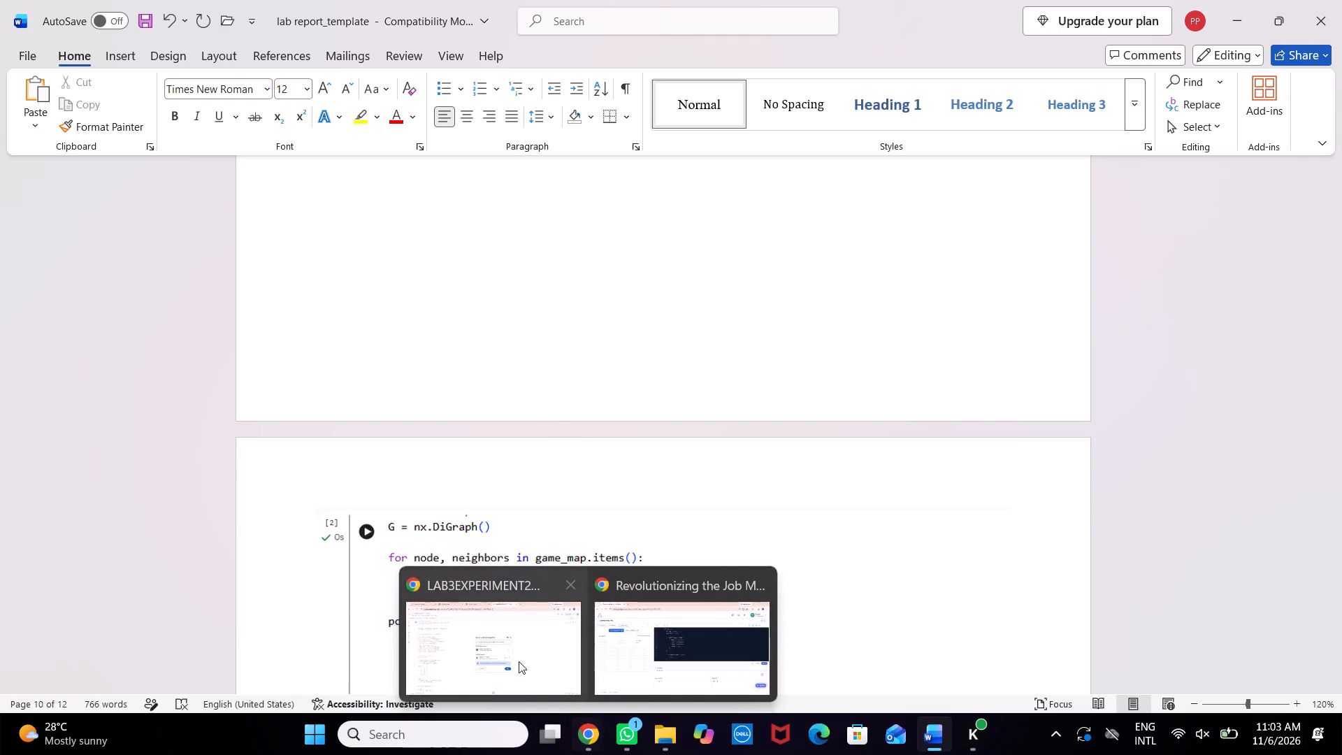
{"action": "left_click", "coordinate": [514, 658]}
{"action": "left_click", "coordinate": [944, 287]}
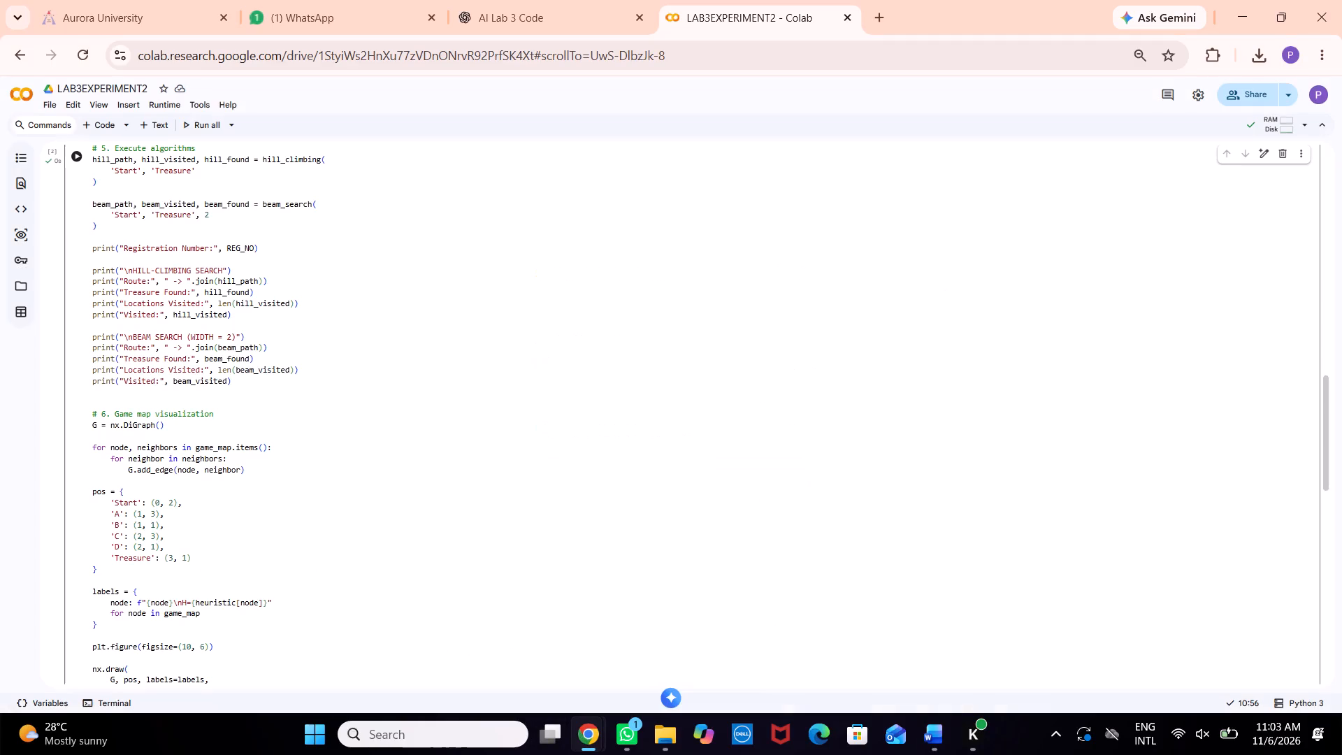
{"action": "scroll", "coordinate": [594, 370], "scroll_direction": "up", "scroll_amount": 7}
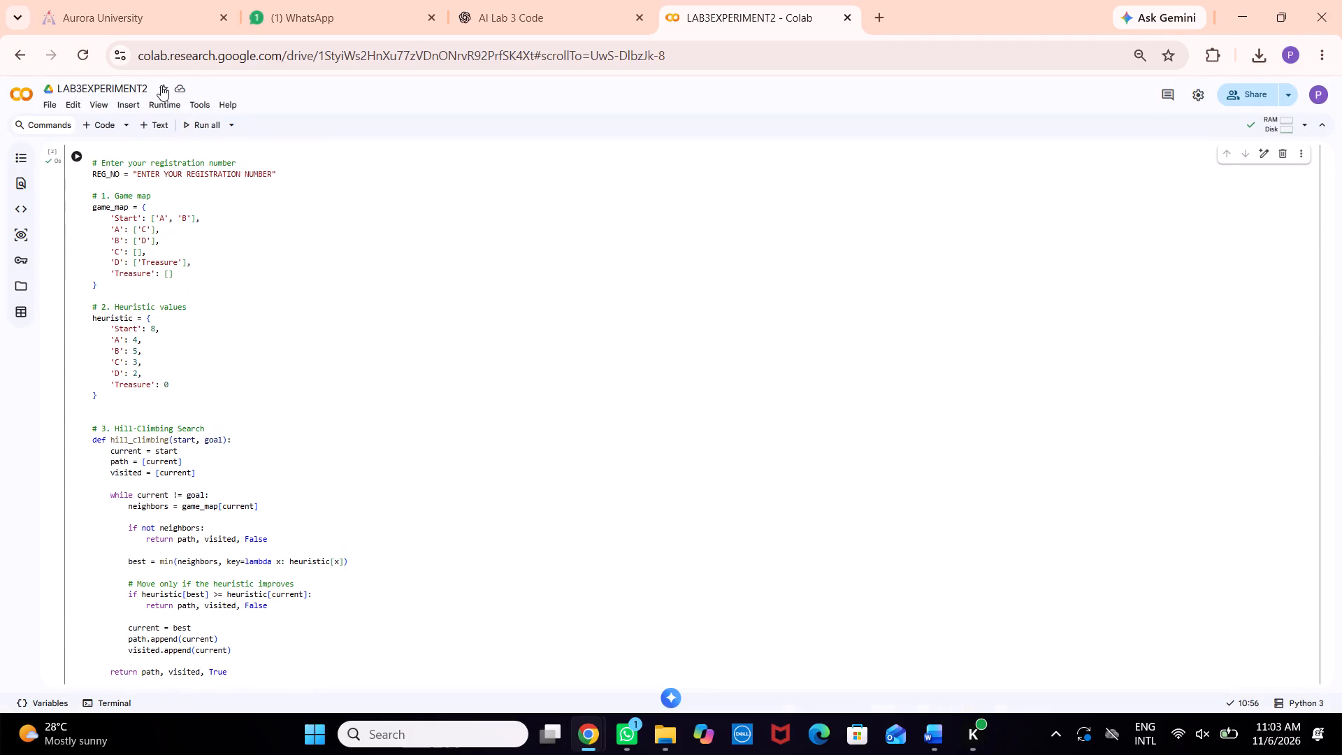
{"action": "left_click", "coordinate": [145, 85]}
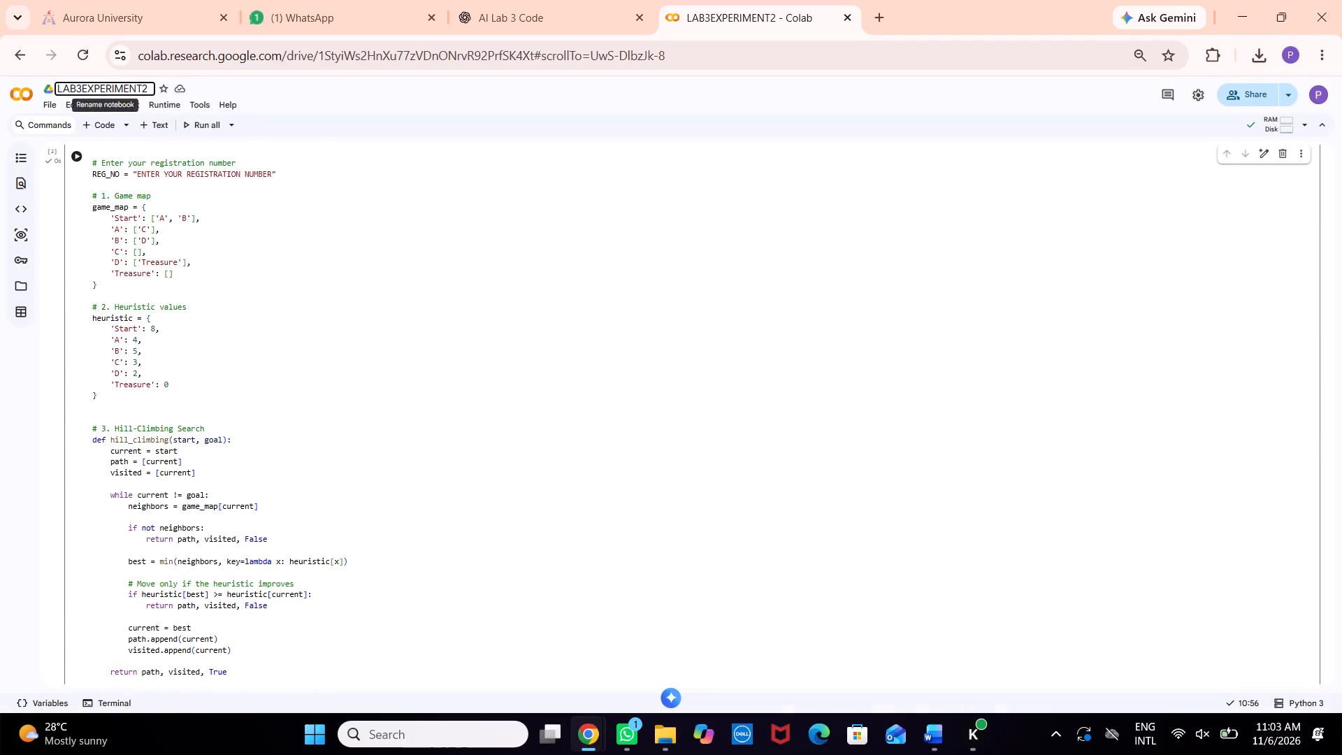
{"action": "key", "text": "Right"}
{"action": "key", "text": "BackSpace"}
{"action": "key", "text": "BackSpace"}
{"action": "key", "text": "BackSpace"}
{"action": "key", "text": "BackSpace"}
{"action": "key", "text": "BackSpace"}
{"action": "key", "text": "BackSpace"}
{"action": "key", "text": "BackSpace"}
{"action": "key", "text": "BackSpace"}
{"action": "key", "text": "BackSpace"}
{"action": "key", "text": "BackSpace"}
{"action": "key", "text": "BackSpace"}
{"action": "key", "text": "BackSpace"}
{"action": "key", "text": "BackSpace"}
{"action": "key", "text": "BackSpace"}
{"action": "key", "text": "BackSpace"}
{"action": "key", "text": "BackSpace"}
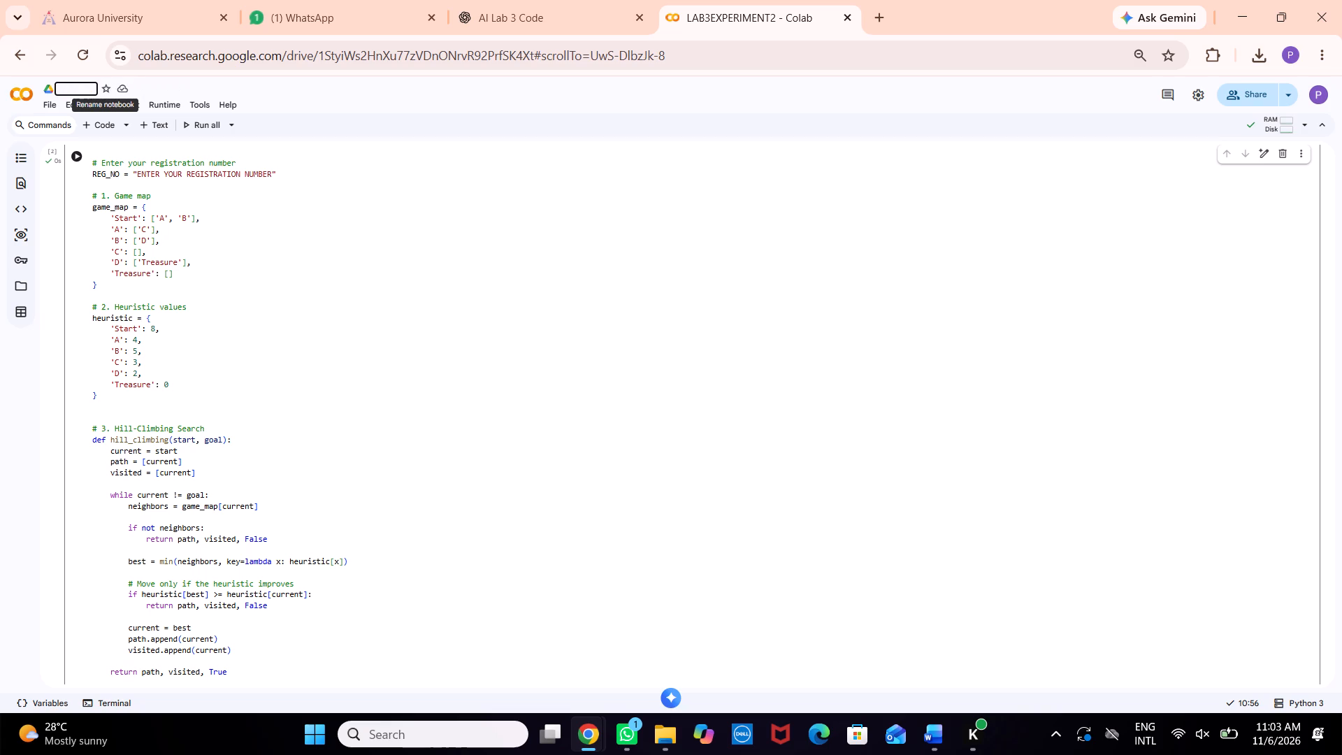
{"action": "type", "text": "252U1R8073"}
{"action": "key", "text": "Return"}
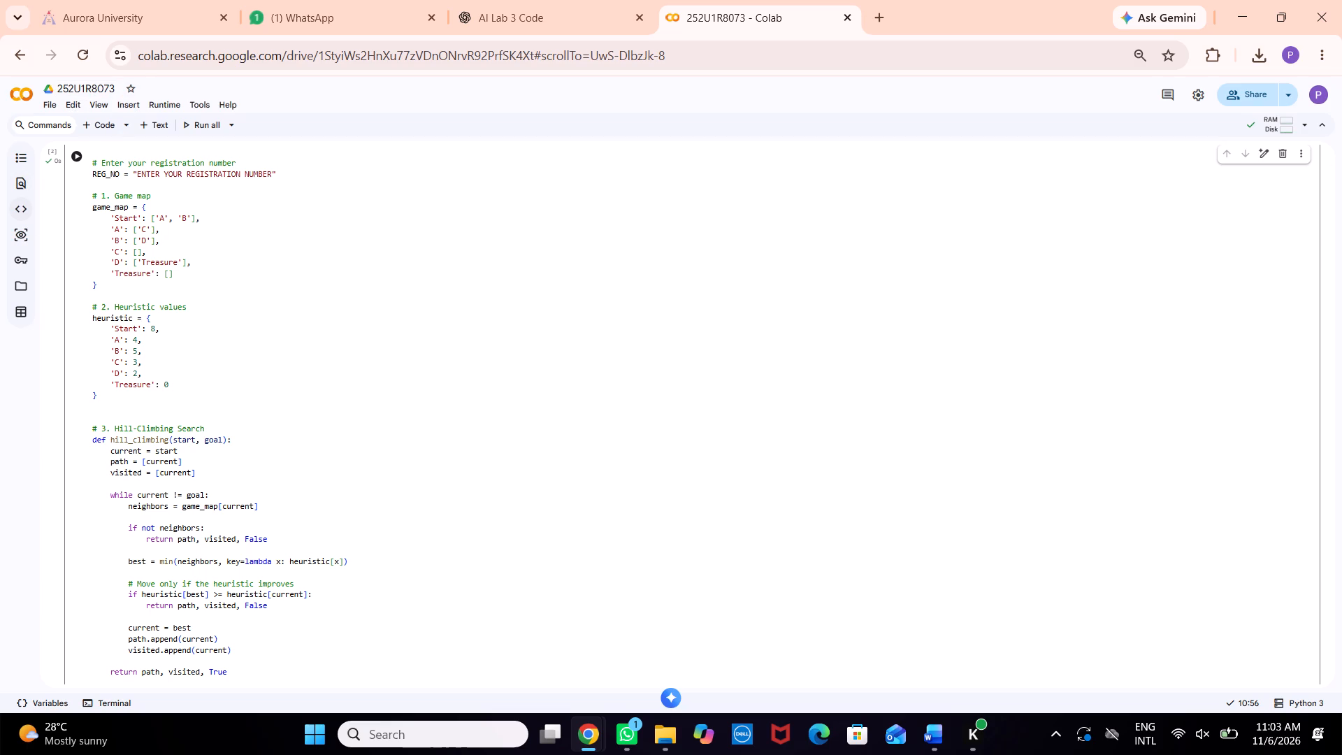
Enlarge the Colab notebook page and bring the beginning of the code cell into view.
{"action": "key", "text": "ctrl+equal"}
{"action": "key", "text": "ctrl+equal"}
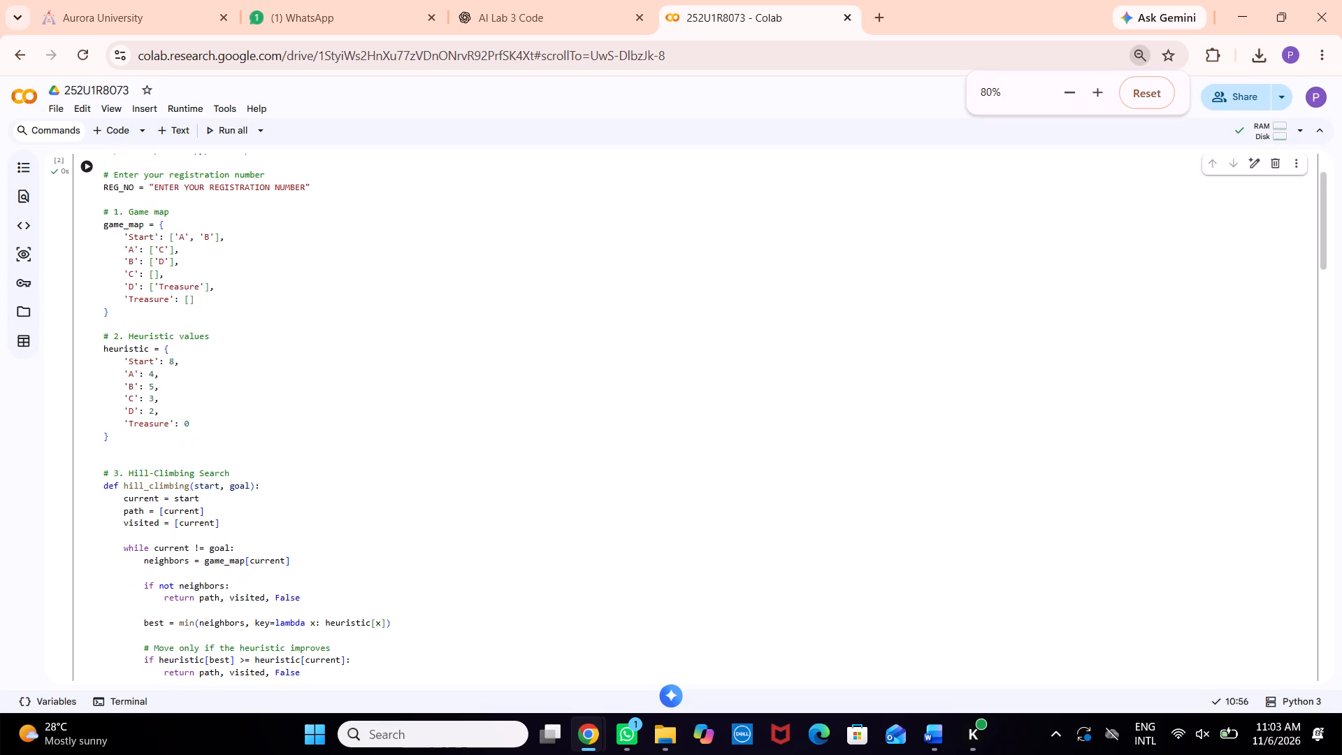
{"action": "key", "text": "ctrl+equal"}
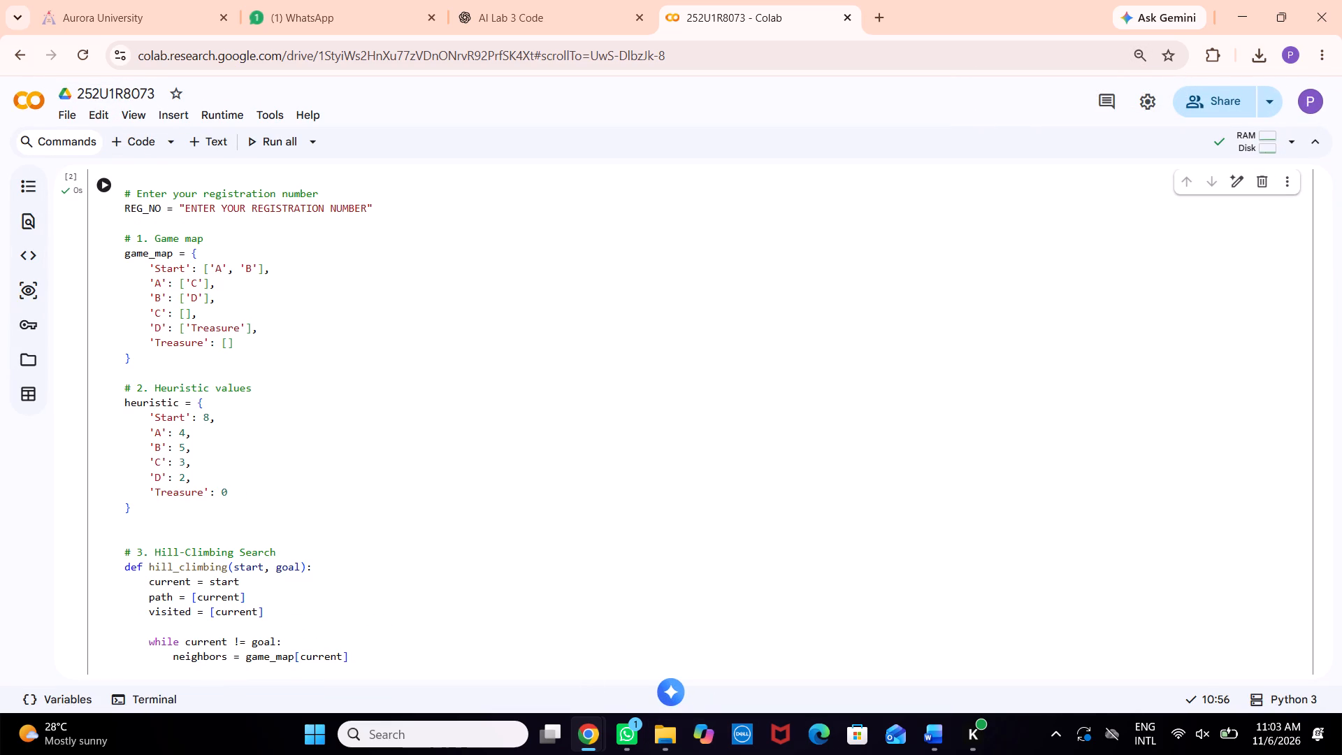
{"action": "scroll", "coordinate": [455, 409], "scroll_direction": "up", "scroll_amount": 3}
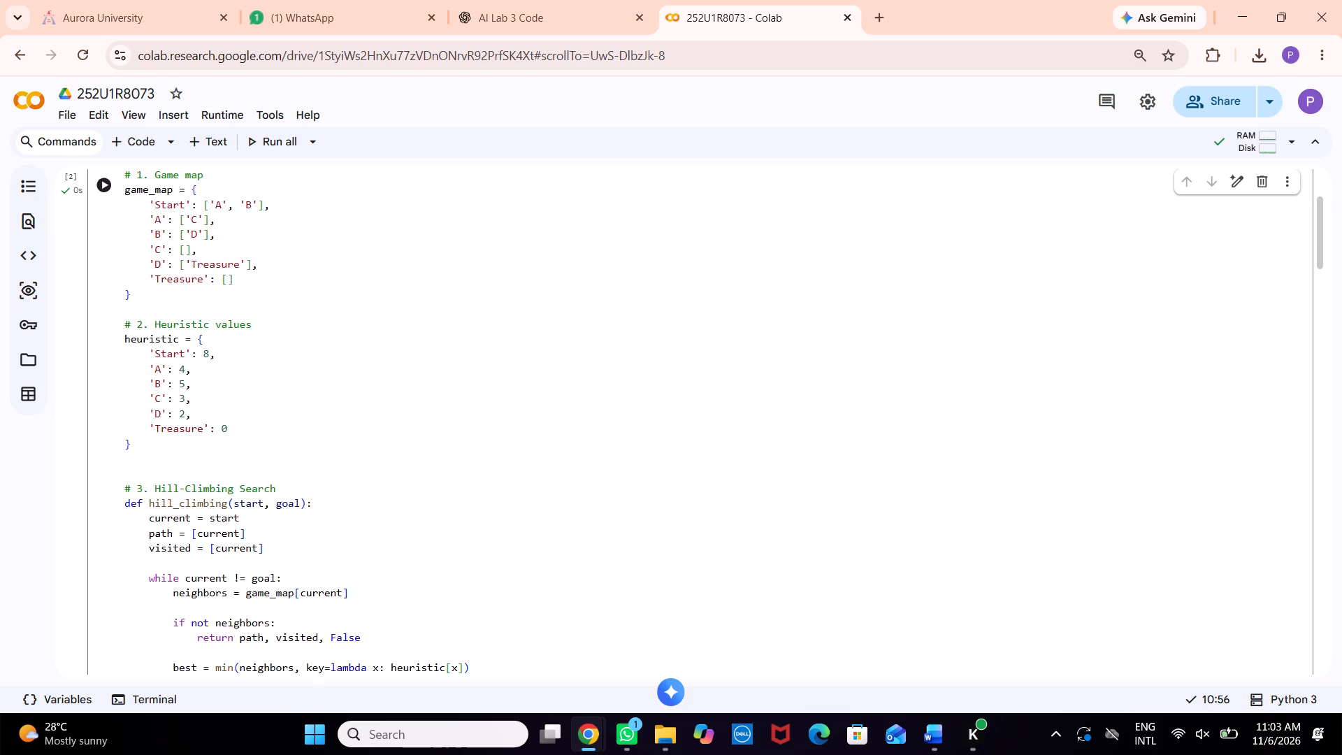
{"action": "scroll", "coordinate": [455, 409], "scroll_direction": "up", "scroll_amount": 1}
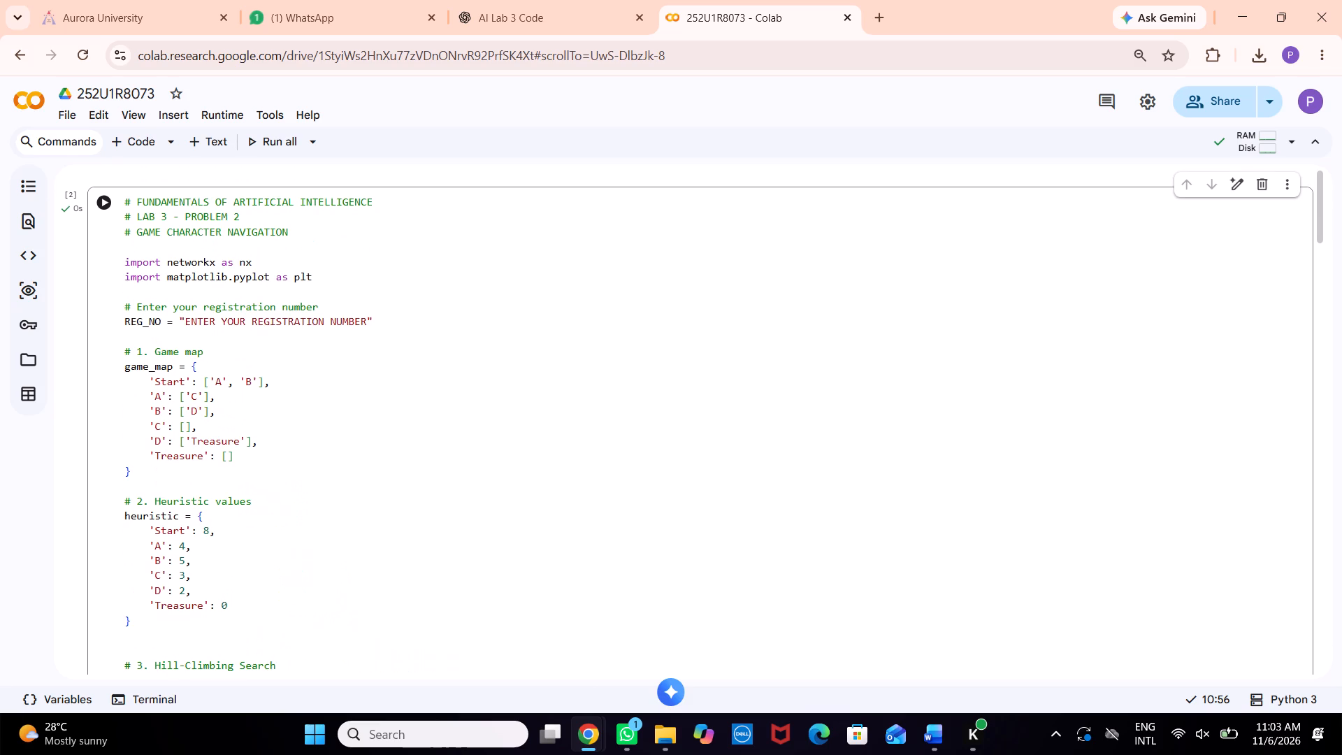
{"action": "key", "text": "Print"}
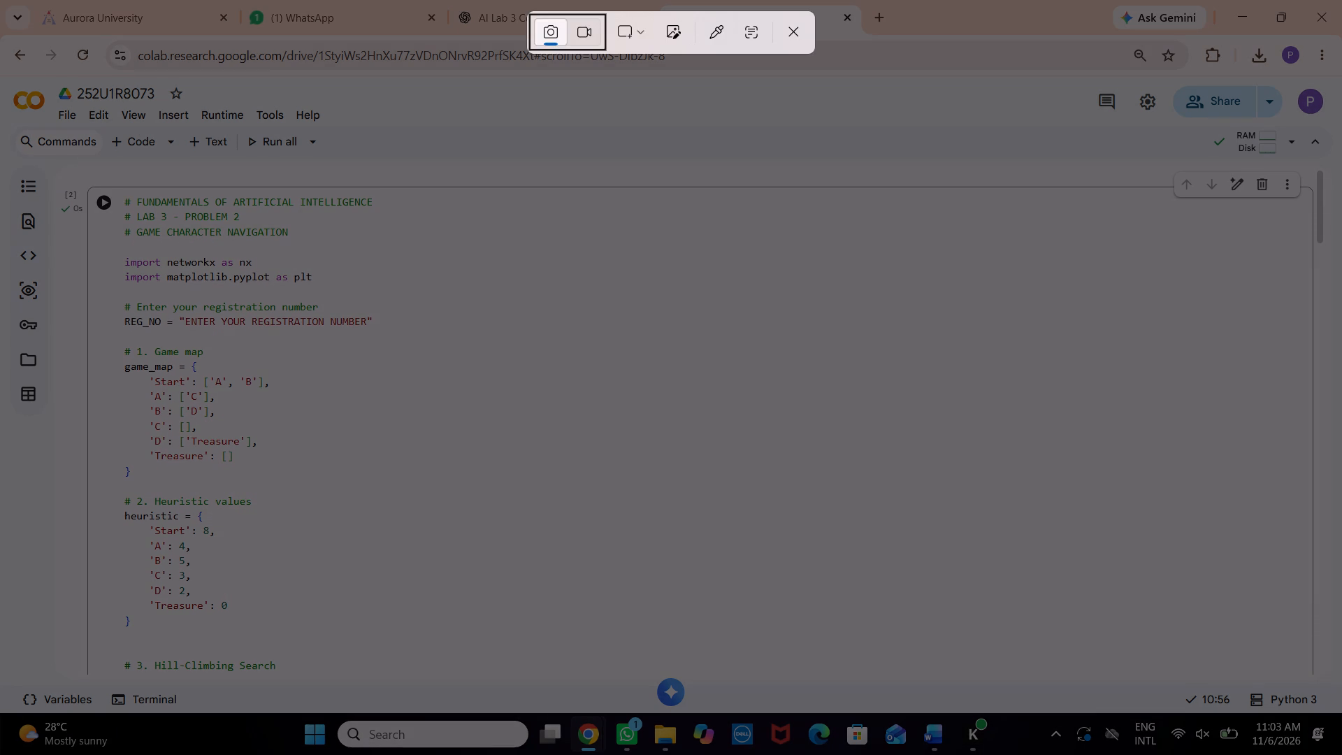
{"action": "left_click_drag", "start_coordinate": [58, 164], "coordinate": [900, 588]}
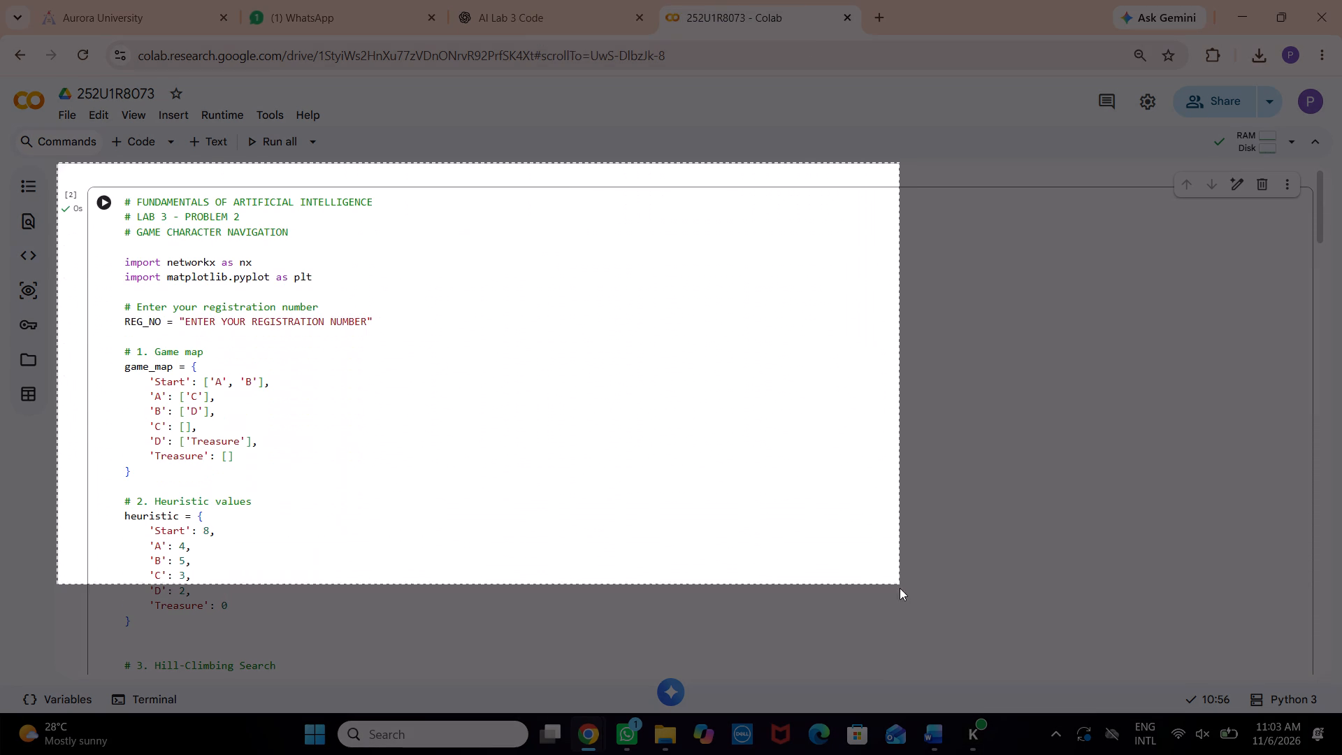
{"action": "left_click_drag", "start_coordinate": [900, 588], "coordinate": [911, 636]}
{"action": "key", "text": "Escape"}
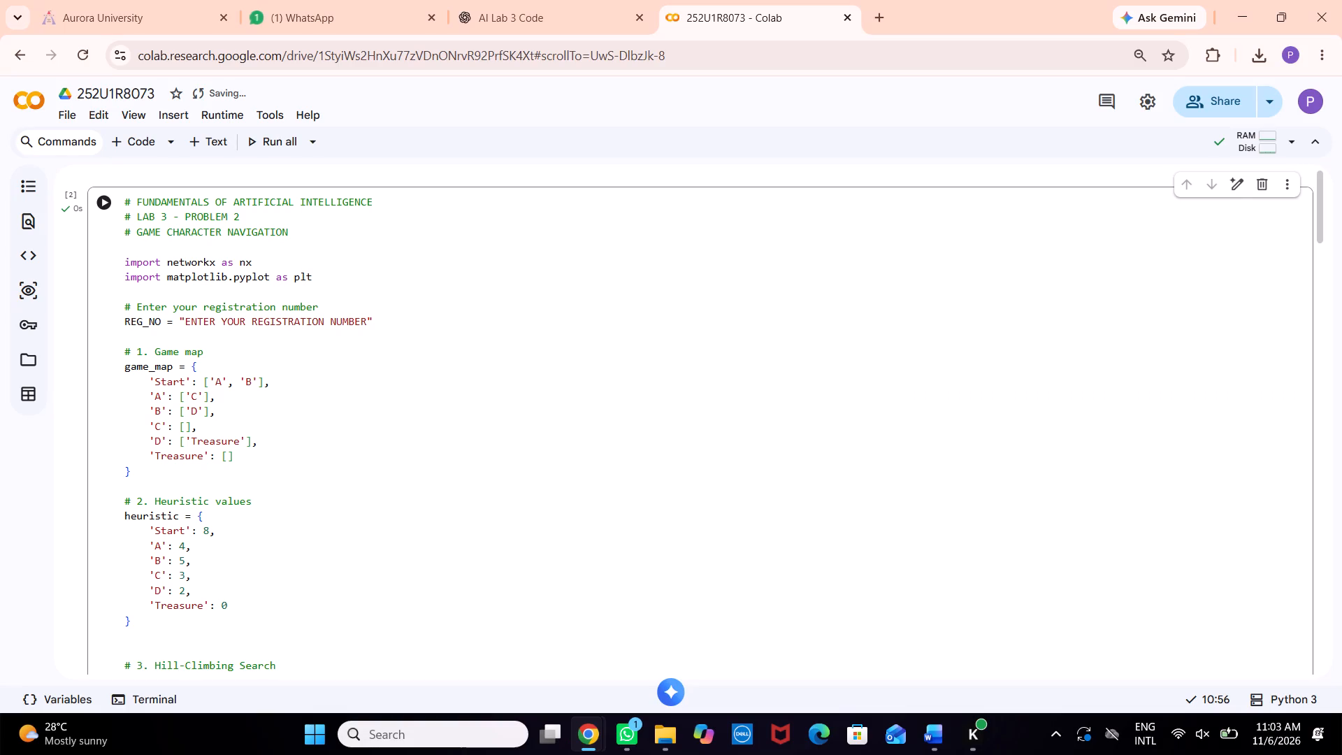
Capture a screenshot of the notebook from its title through the end of the heuristic values code.
{"action": "key", "text": "Print"}
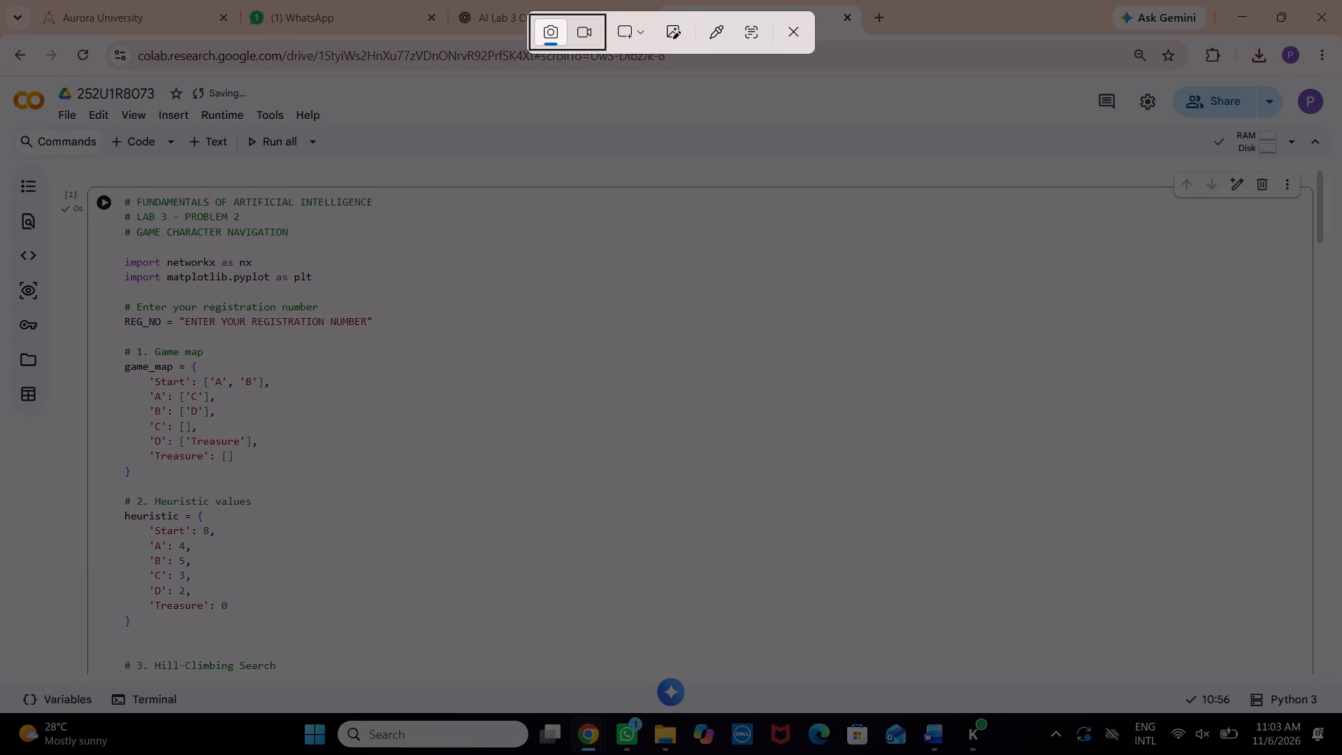
{"action": "left_click_drag", "start_coordinate": [3, 73], "coordinate": [962, 640]}
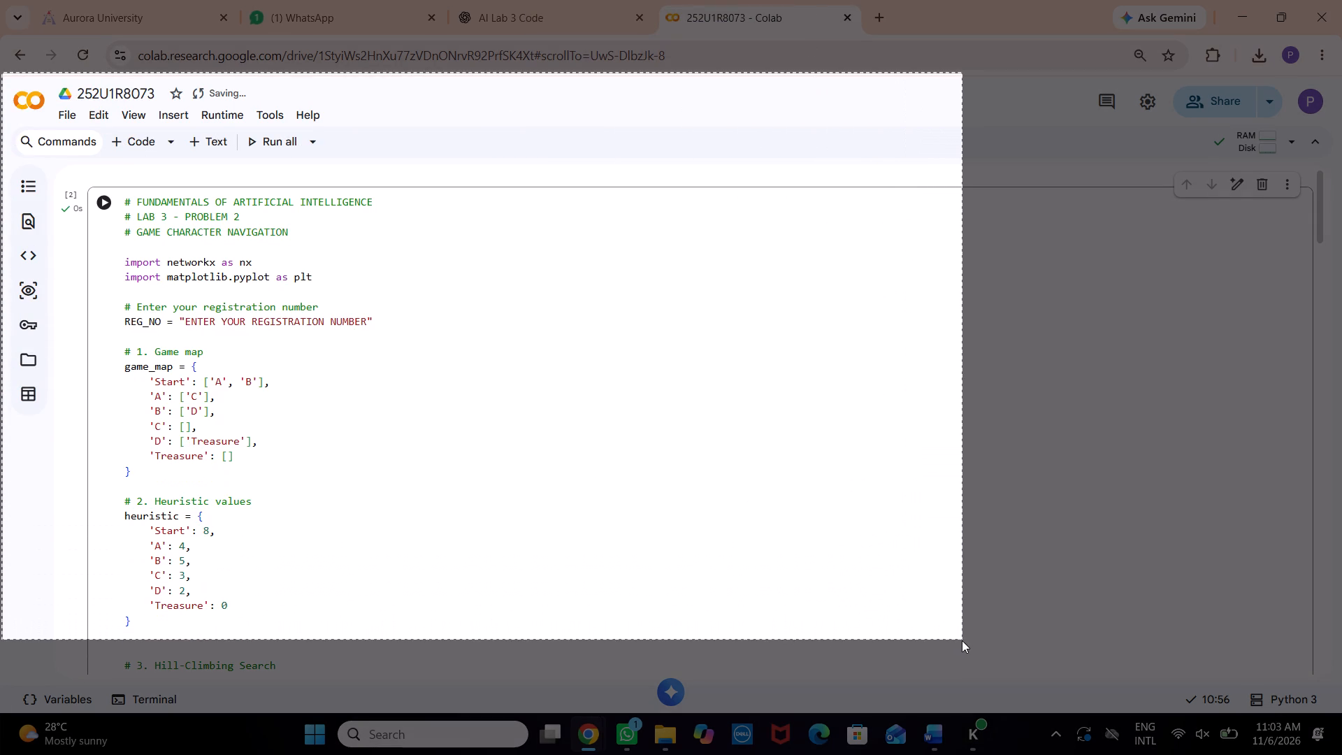
{"action": "left_click_drag", "start_coordinate": [962, 640], "coordinate": [988, 646]}
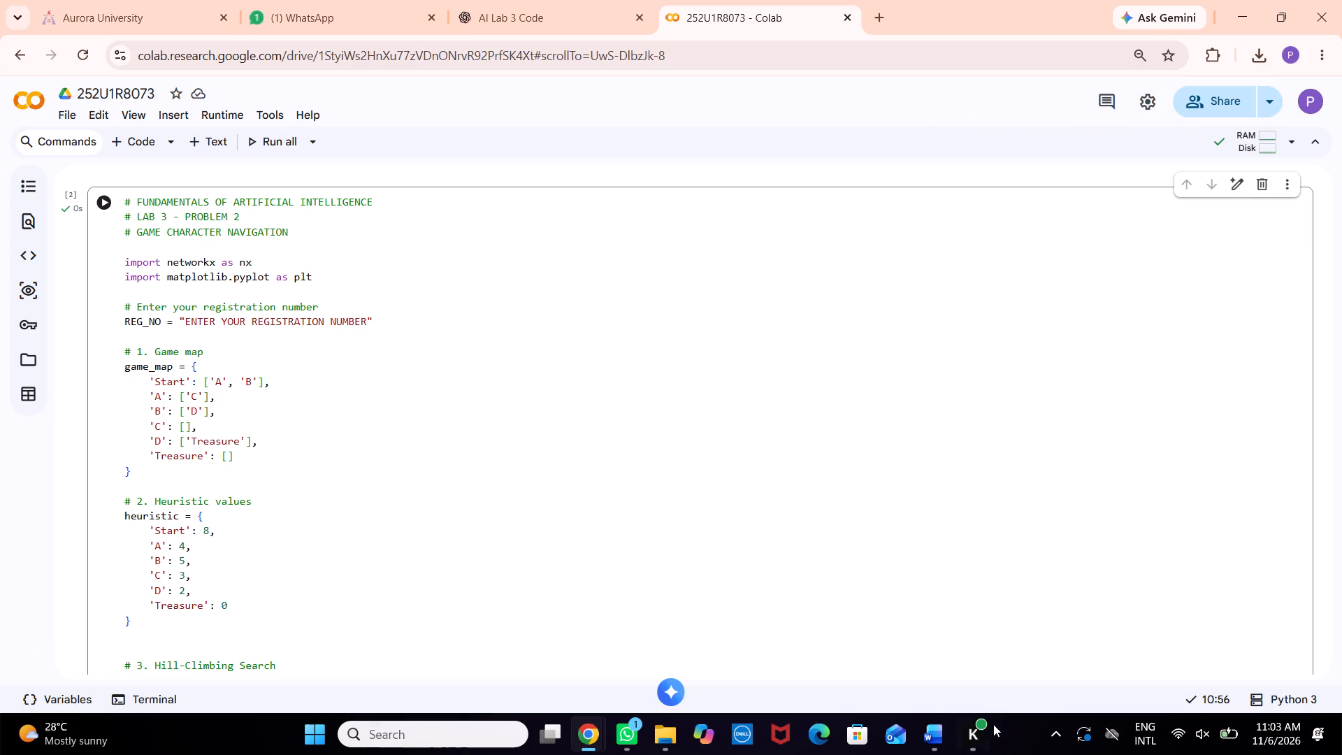
Switch to the Word report and replace the first code screenshot under 3. Final Output with the new capture.
{"action": "left_click", "coordinate": [939, 733]}
{"action": "scroll", "coordinate": [764, 545], "scroll_direction": "up", "scroll_amount": 7}
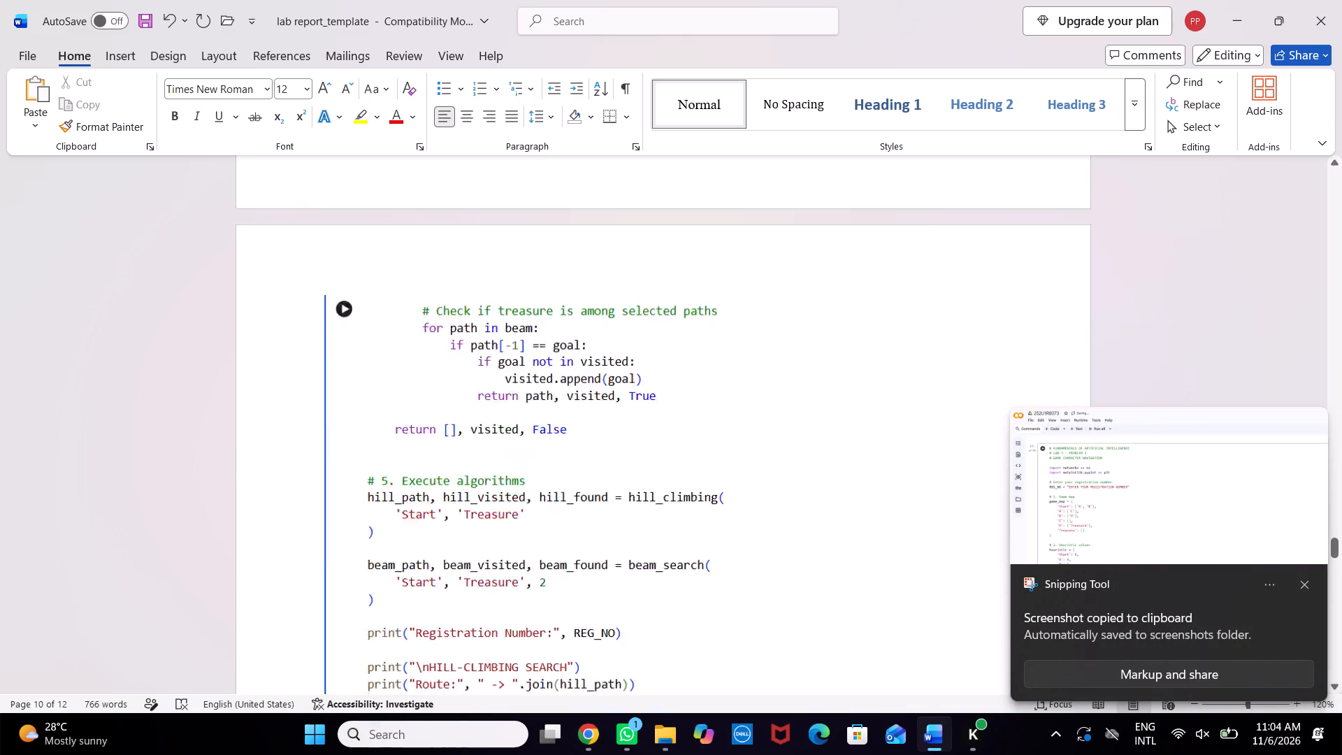
{"action": "scroll", "coordinate": [764, 545], "scroll_direction": "up", "scroll_amount": 6}
{"action": "scroll", "coordinate": [764, 545], "scroll_direction": "down", "scroll_amount": 1}
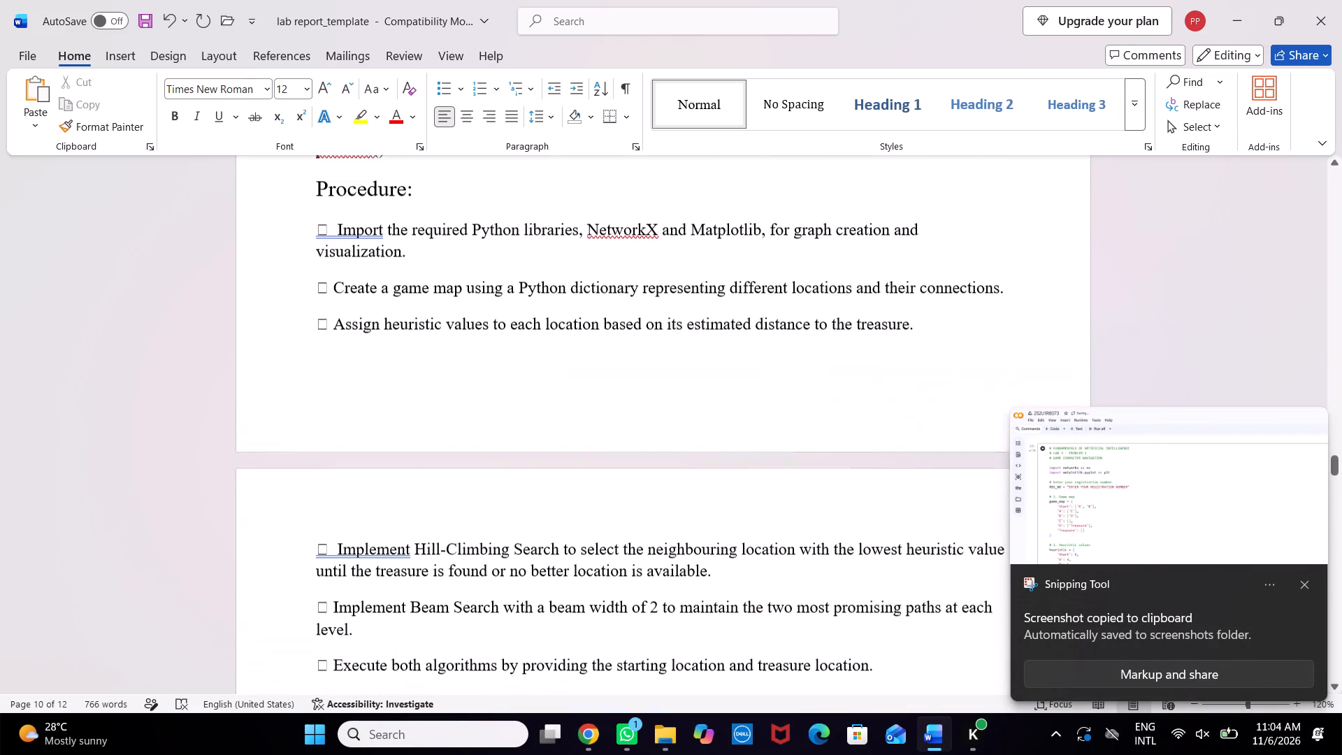
{"action": "scroll", "coordinate": [764, 545], "scroll_direction": "down", "scroll_amount": 2}
{"action": "scroll", "coordinate": [764, 545], "scroll_direction": "up", "scroll_amount": 2}
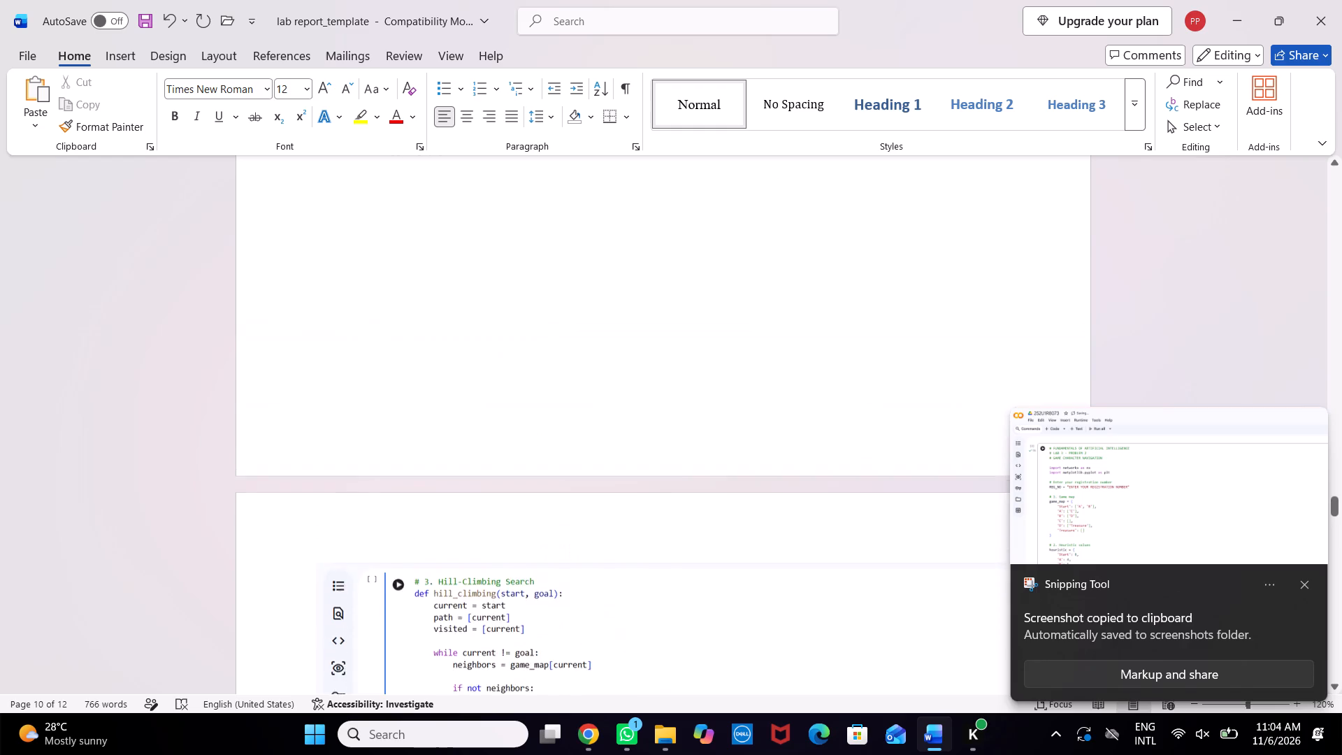
{"action": "scroll", "coordinate": [764, 545], "scroll_direction": "up", "scroll_amount": 3}
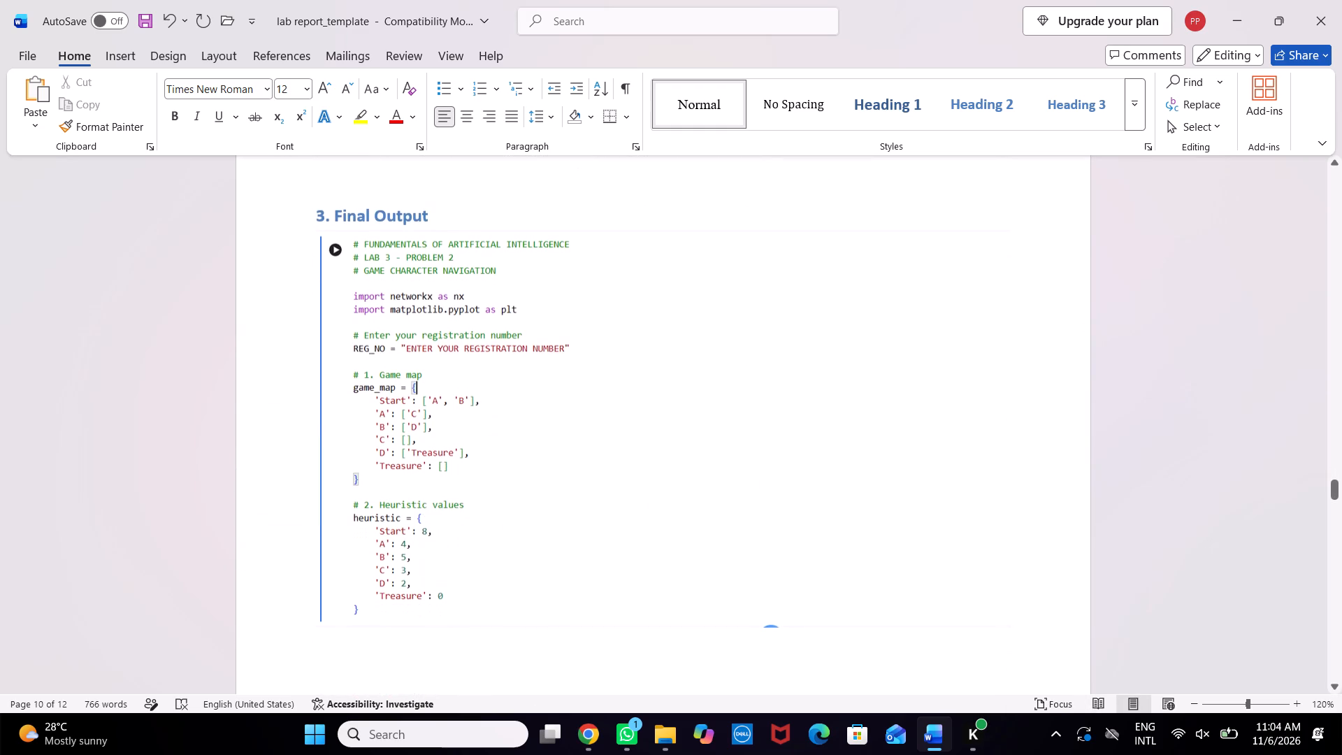
{"action": "left_click", "coordinate": [553, 469]}
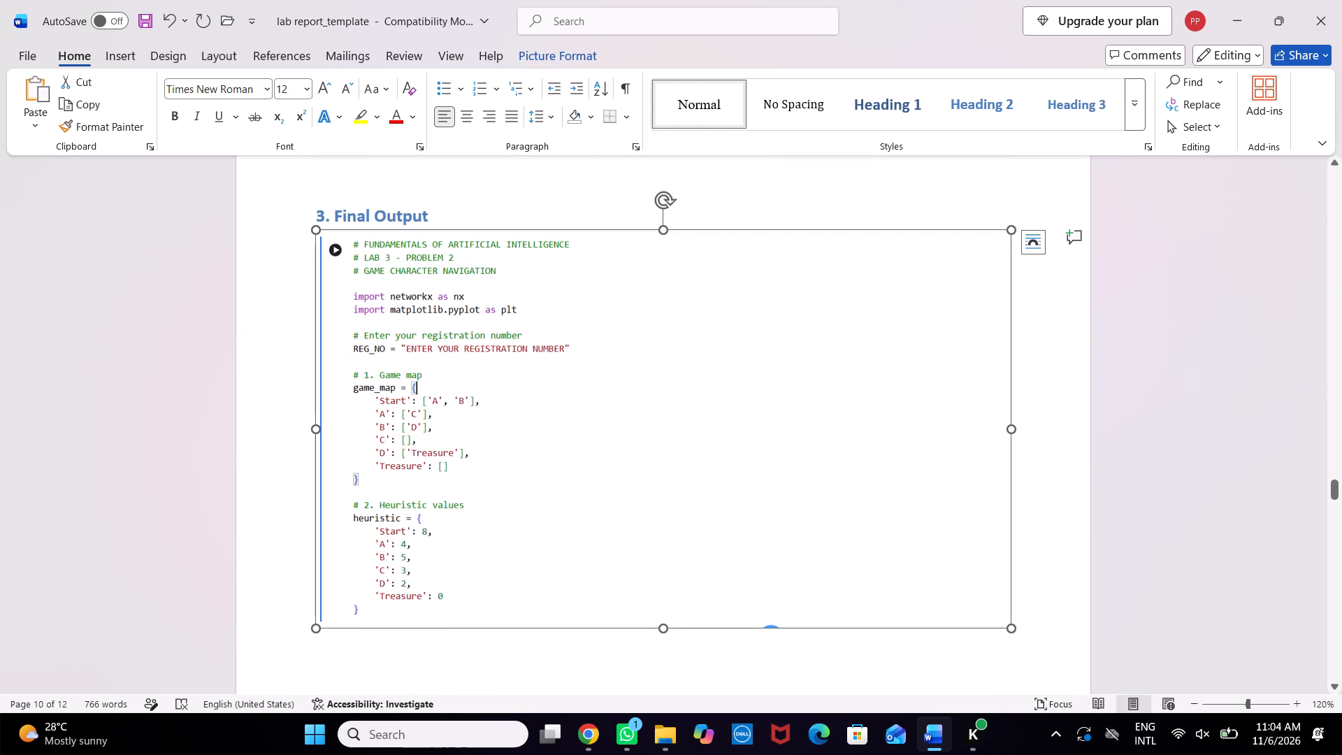
{"action": "key", "text": "BackSpace"}
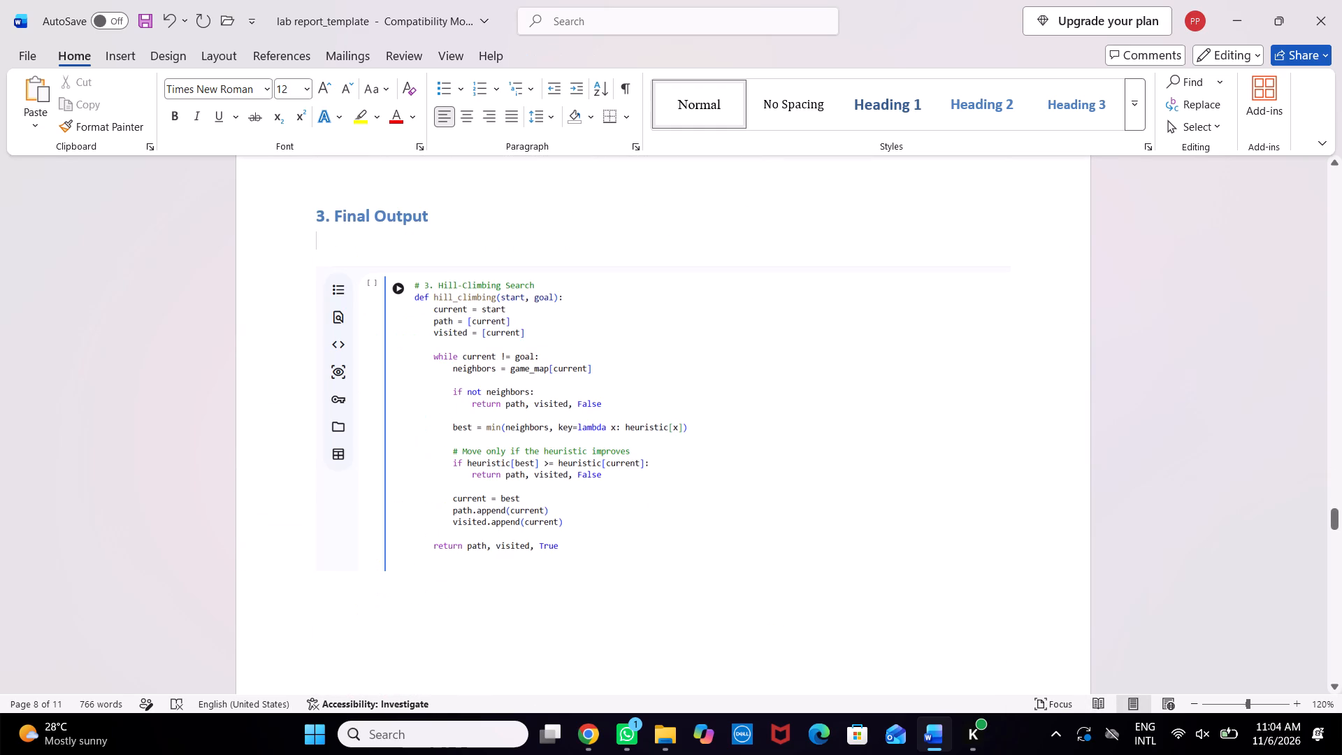
{"action": "key", "text": "ctrl+v"}
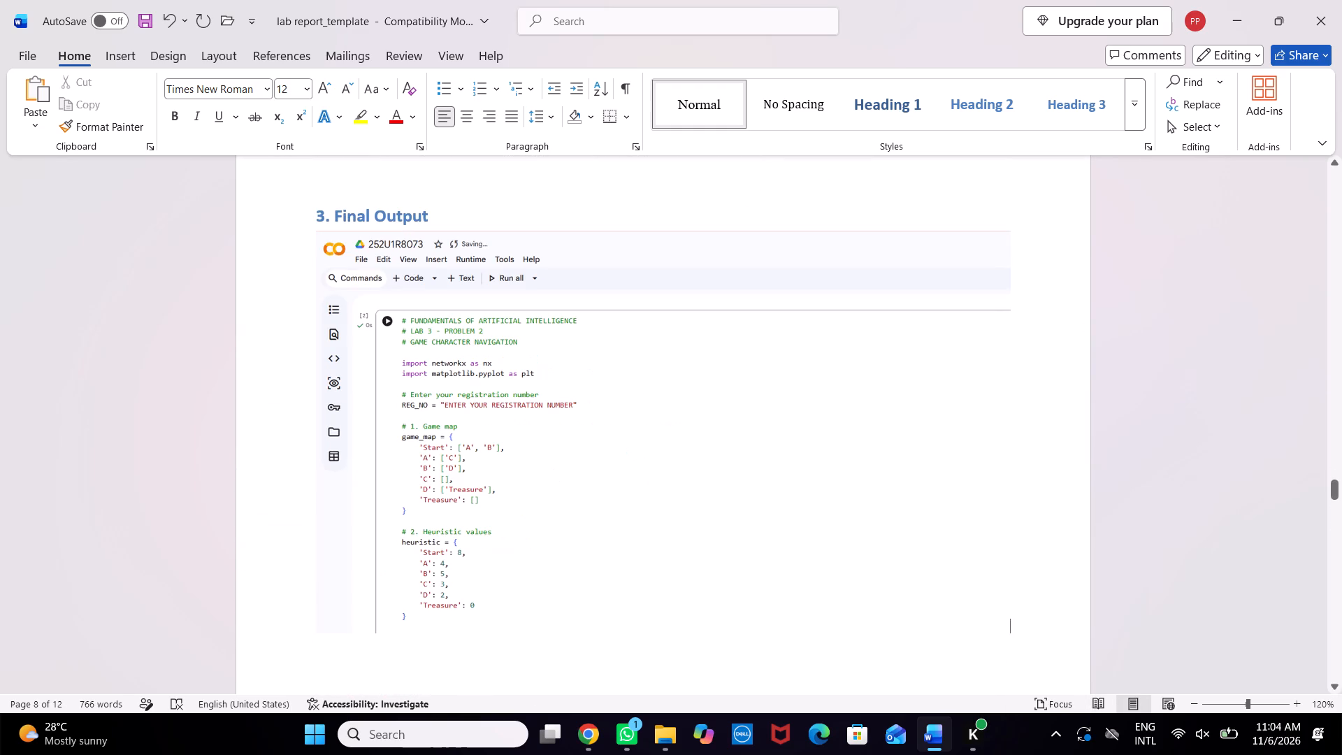
Delete the old Hill-Climbing Search code screenshot from the Final Output section.
{"action": "scroll", "coordinate": [553, 469], "scroll_direction": "down", "scroll_amount": 3}
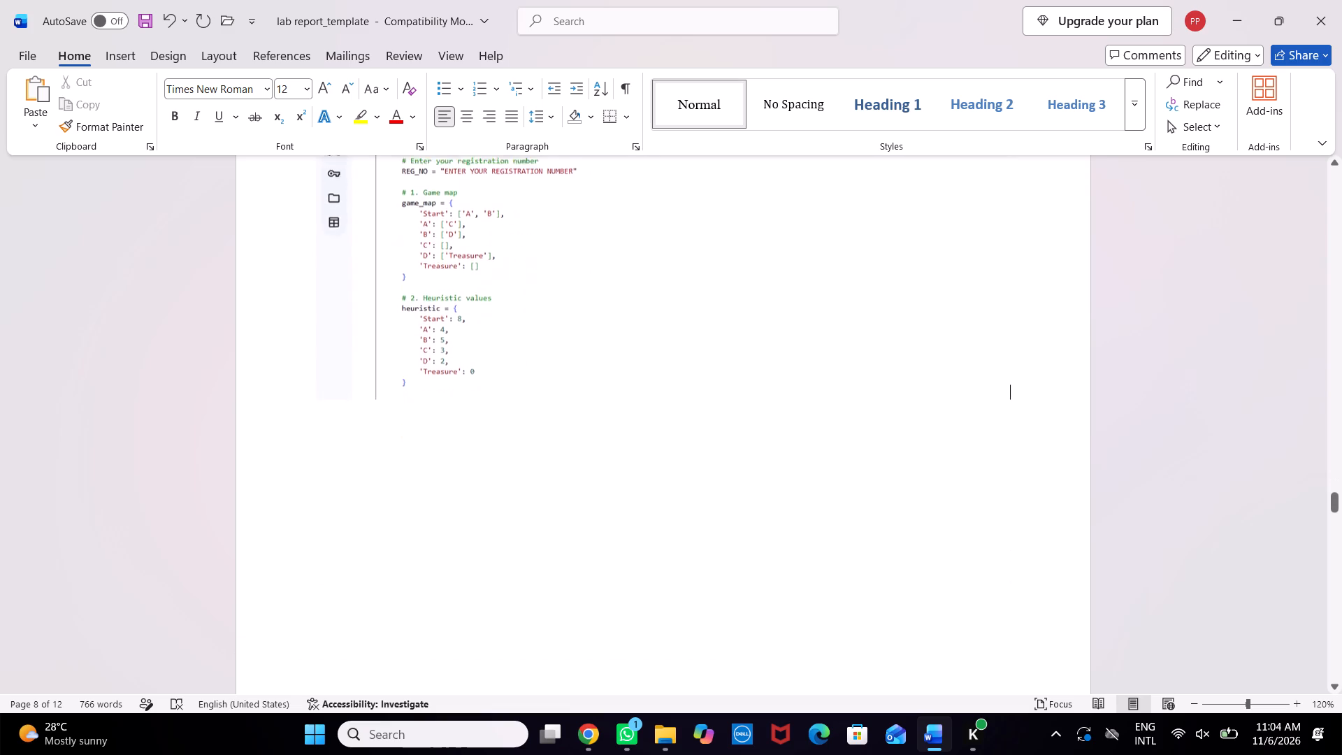
{"action": "scroll", "coordinate": [553, 469], "scroll_direction": "down", "scroll_amount": 2}
{"action": "left_click", "coordinate": [553, 469]}
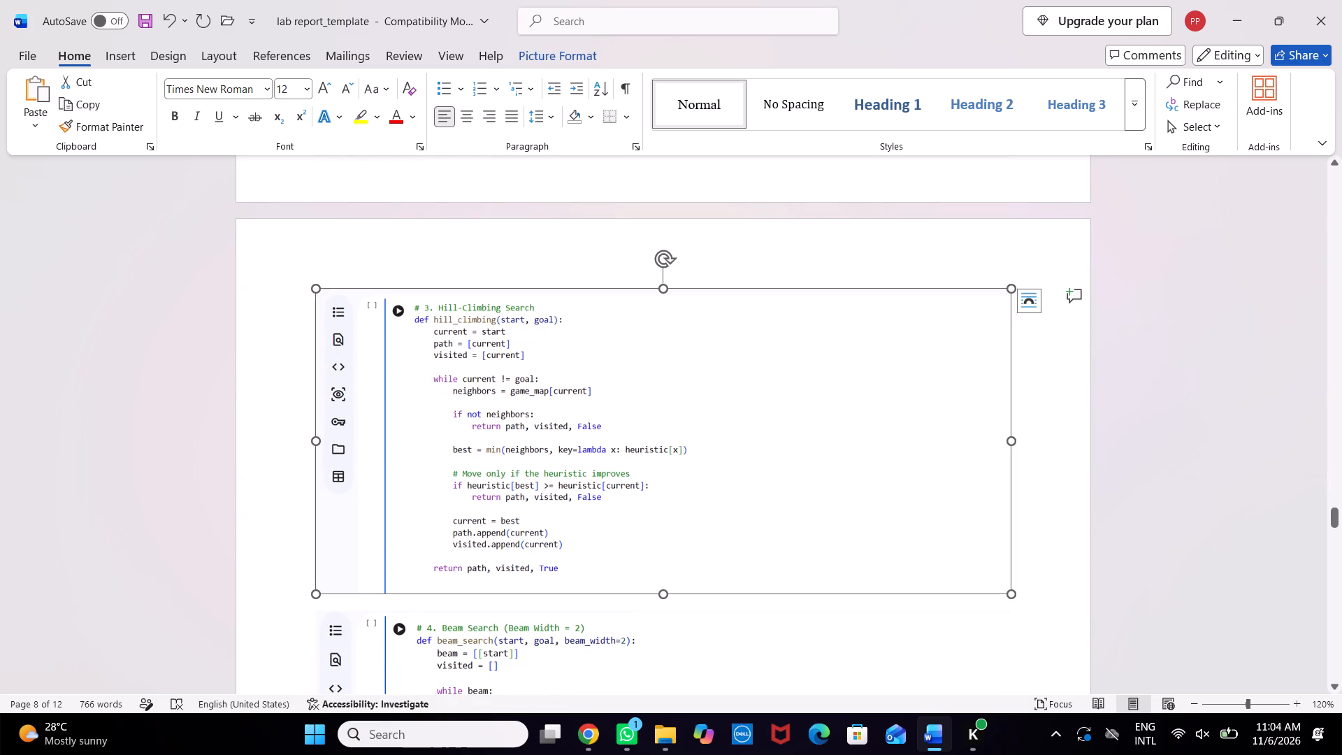
{"action": "key", "text": "BackSpace"}
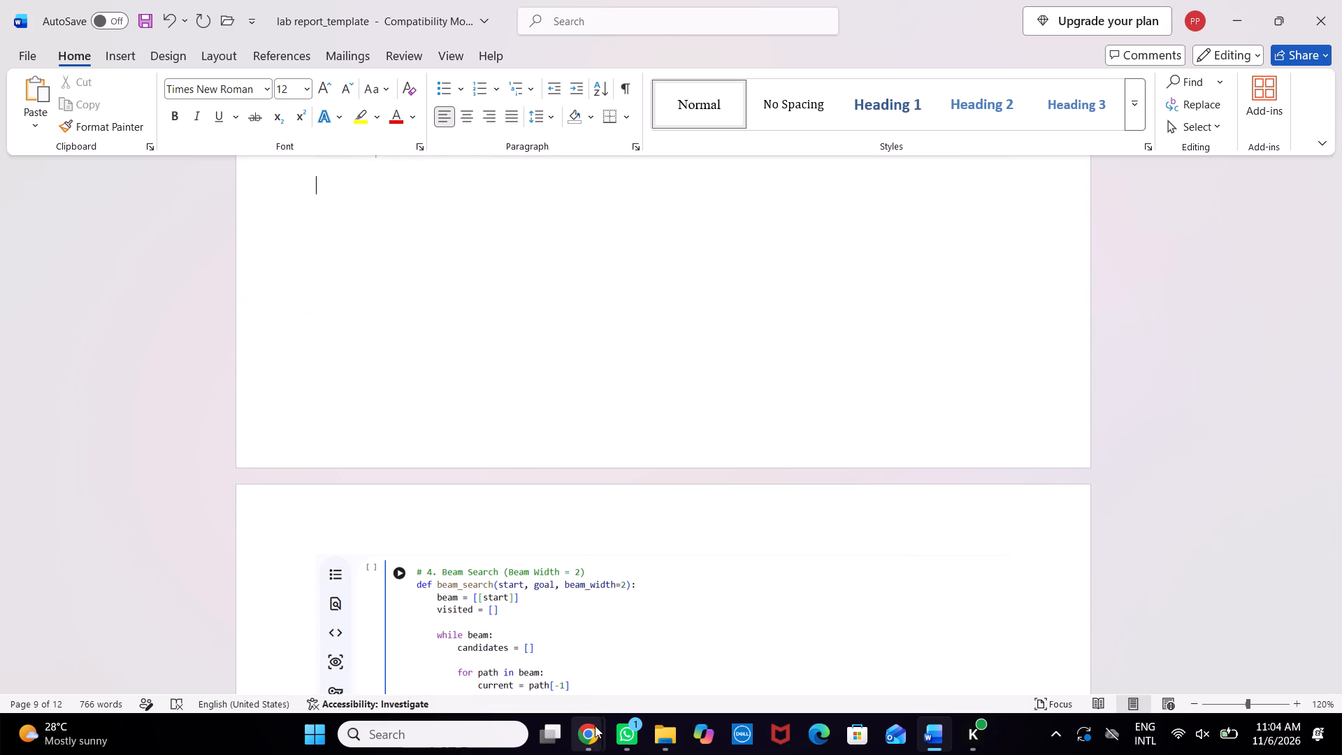
Switch to the Colab notebook in Chrome and capture the Hill-Climbing Search code together with the notebook title.
{"action": "left_click", "coordinate": [595, 726]}
{"action": "left_click", "coordinate": [503, 663]}
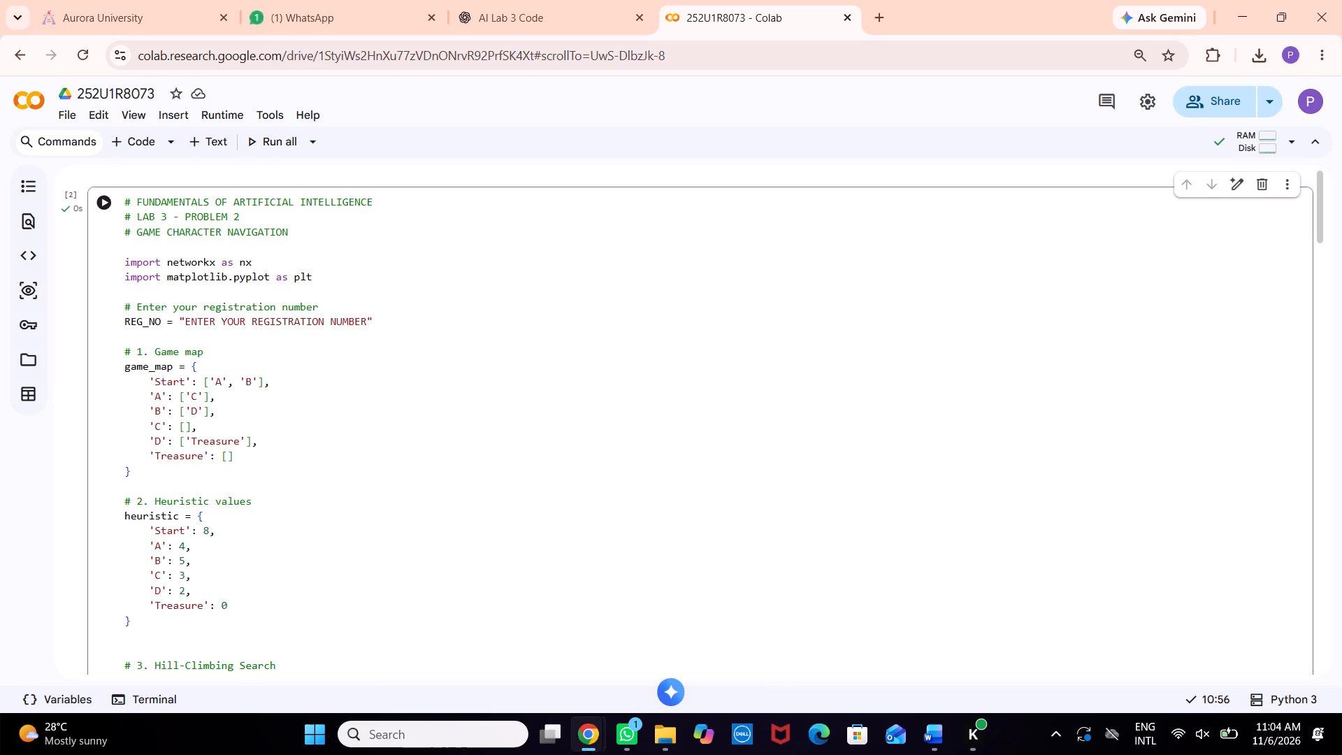
{"action": "scroll", "coordinate": [466, 574], "scroll_direction": "down", "scroll_amount": 7}
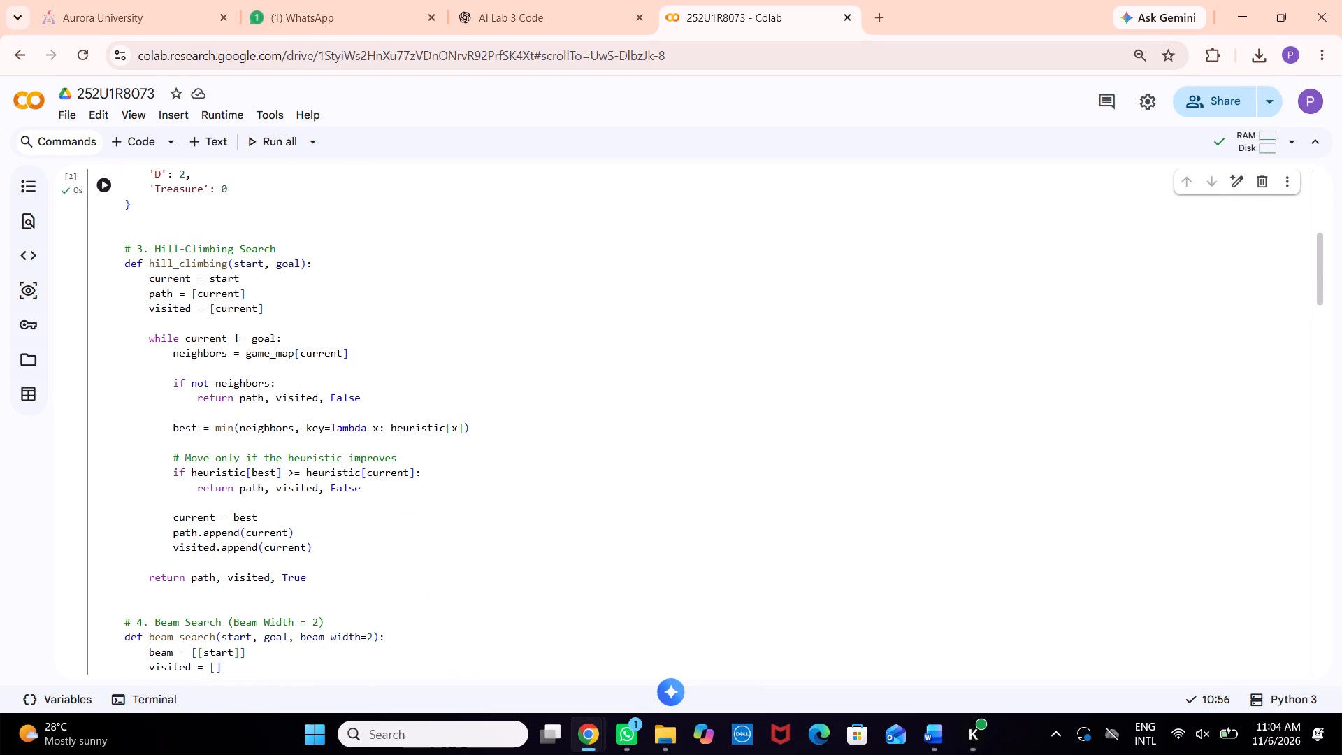
{"action": "scroll", "coordinate": [466, 574], "scroll_direction": "down", "scroll_amount": 1}
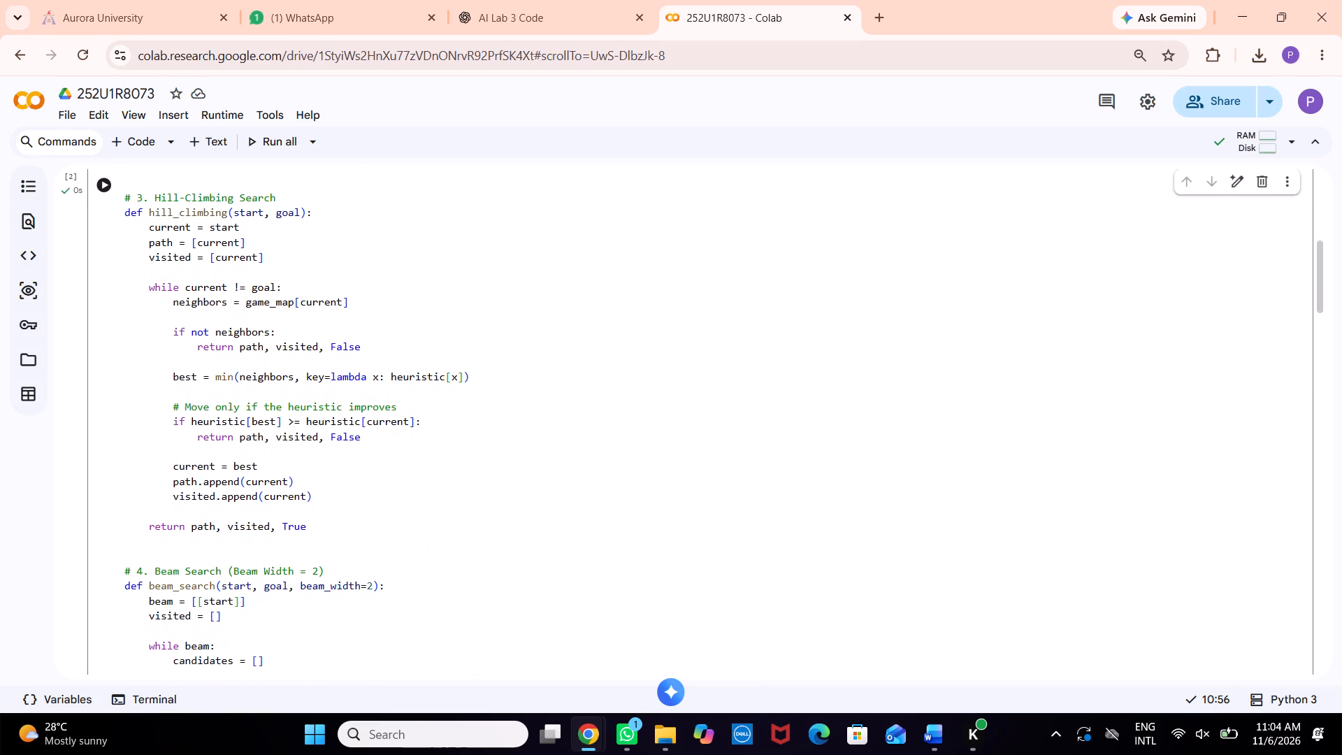
{"action": "scroll", "coordinate": [466, 574], "scroll_direction": "down", "scroll_amount": 1}
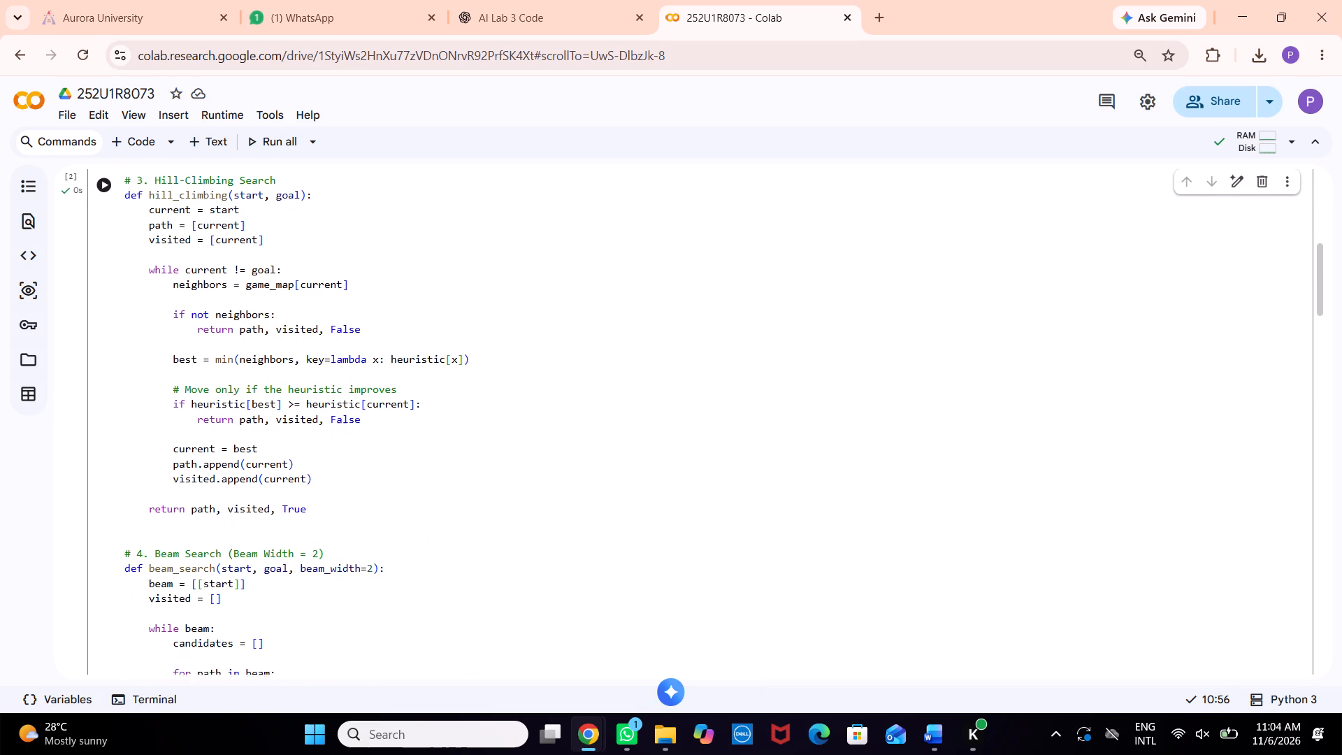
{"action": "scroll", "coordinate": [466, 574], "scroll_direction": "down", "scroll_amount": 1}
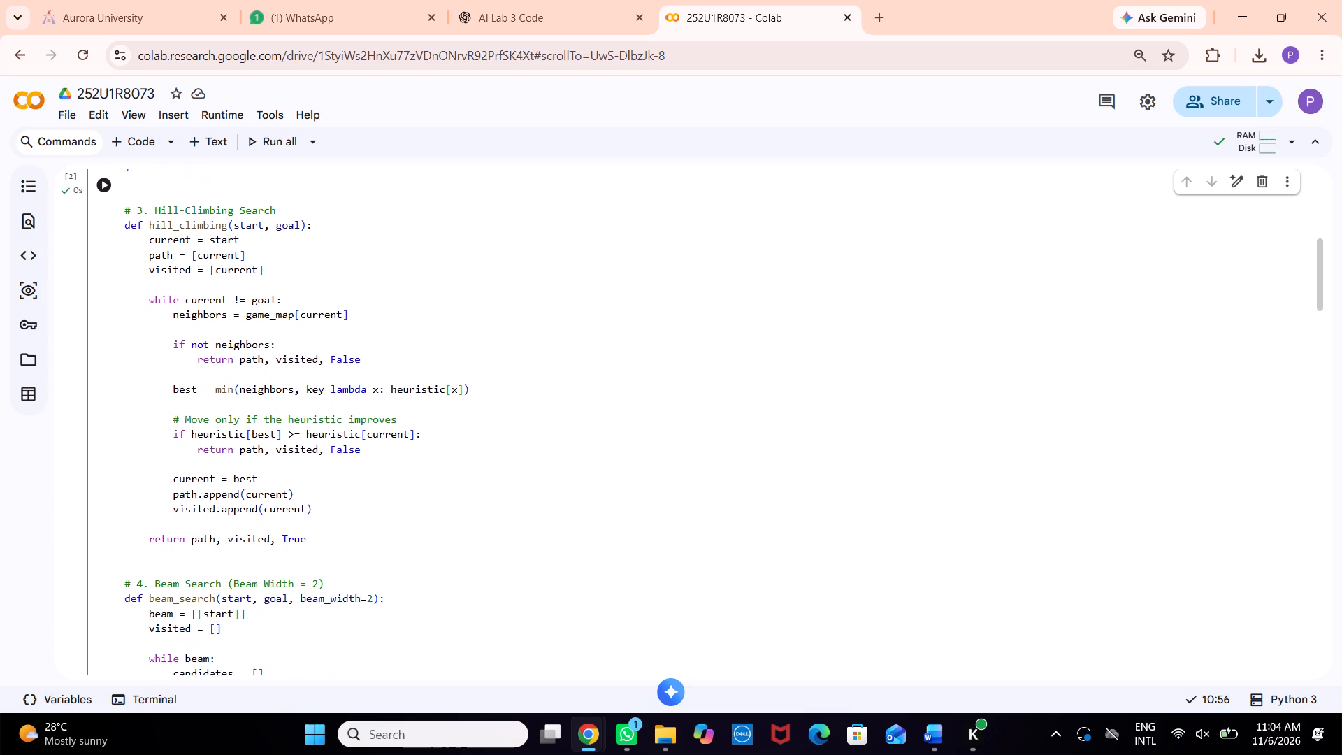
{"action": "scroll", "coordinate": [466, 574], "scroll_direction": "down", "scroll_amount": 2}
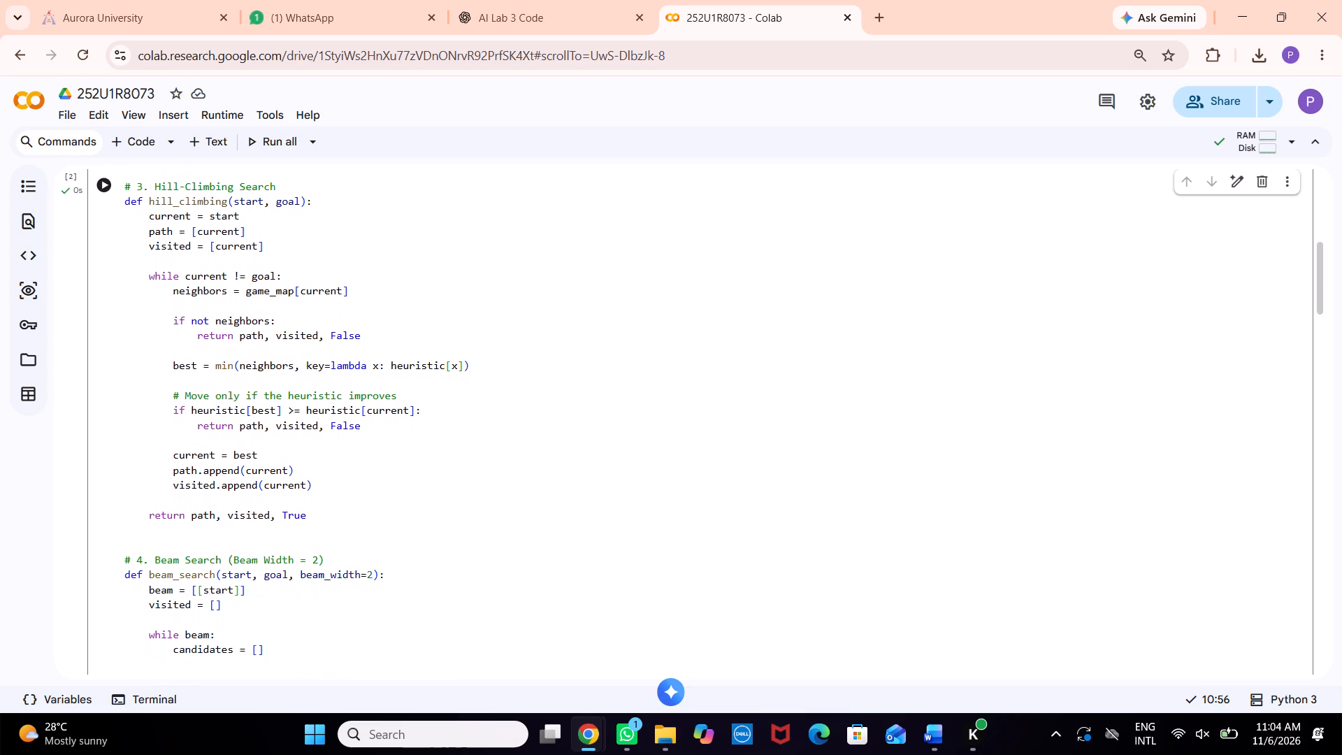
{"action": "scroll", "coordinate": [466, 574], "scroll_direction": "down", "scroll_amount": 2}
{"action": "key", "text": "Home"}
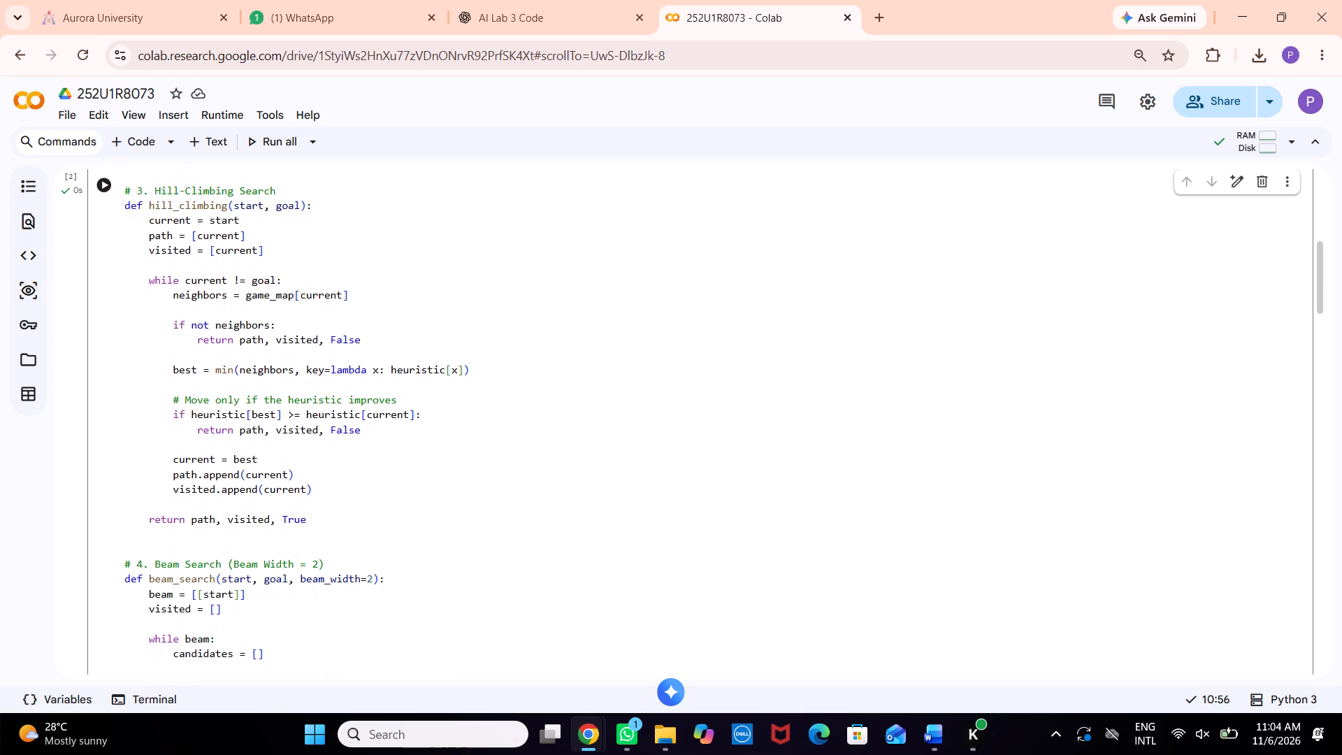
{"action": "key", "text": "Print"}
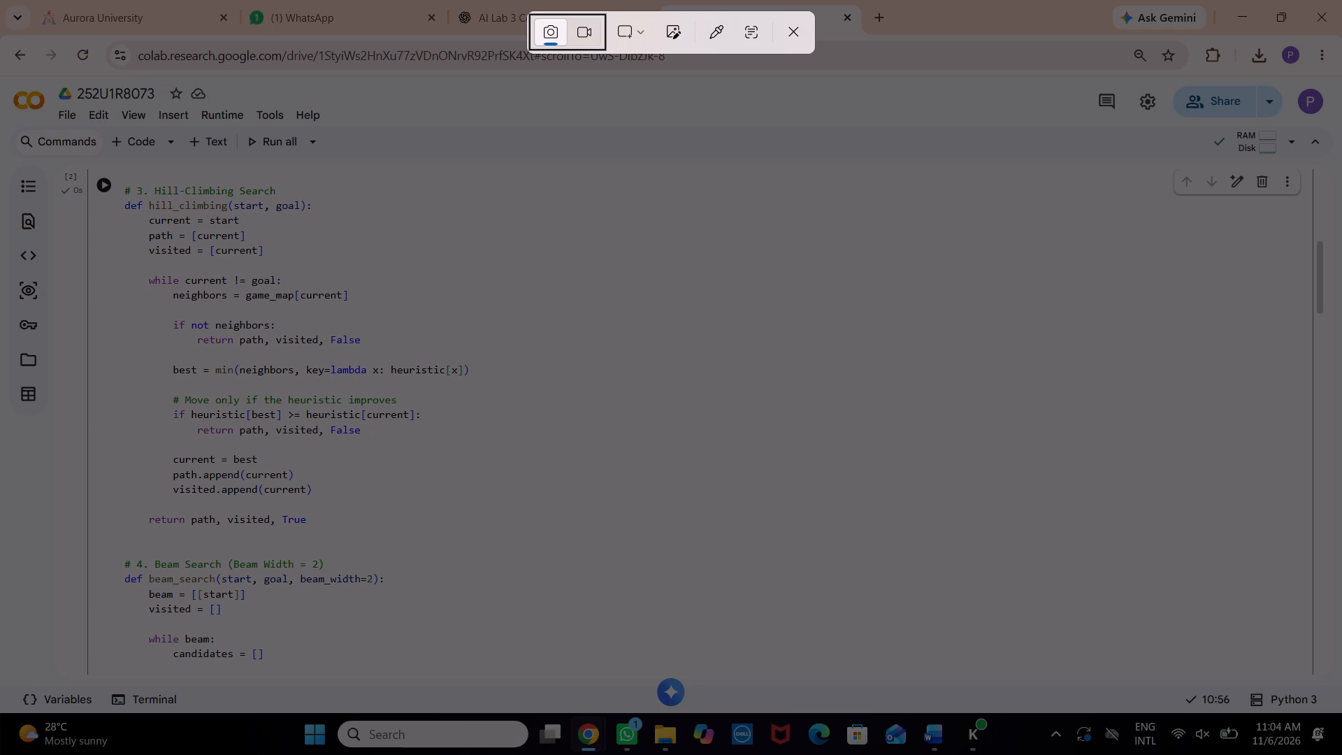
{"action": "left_click_drag", "start_coordinate": [5, 75], "coordinate": [862, 514]}
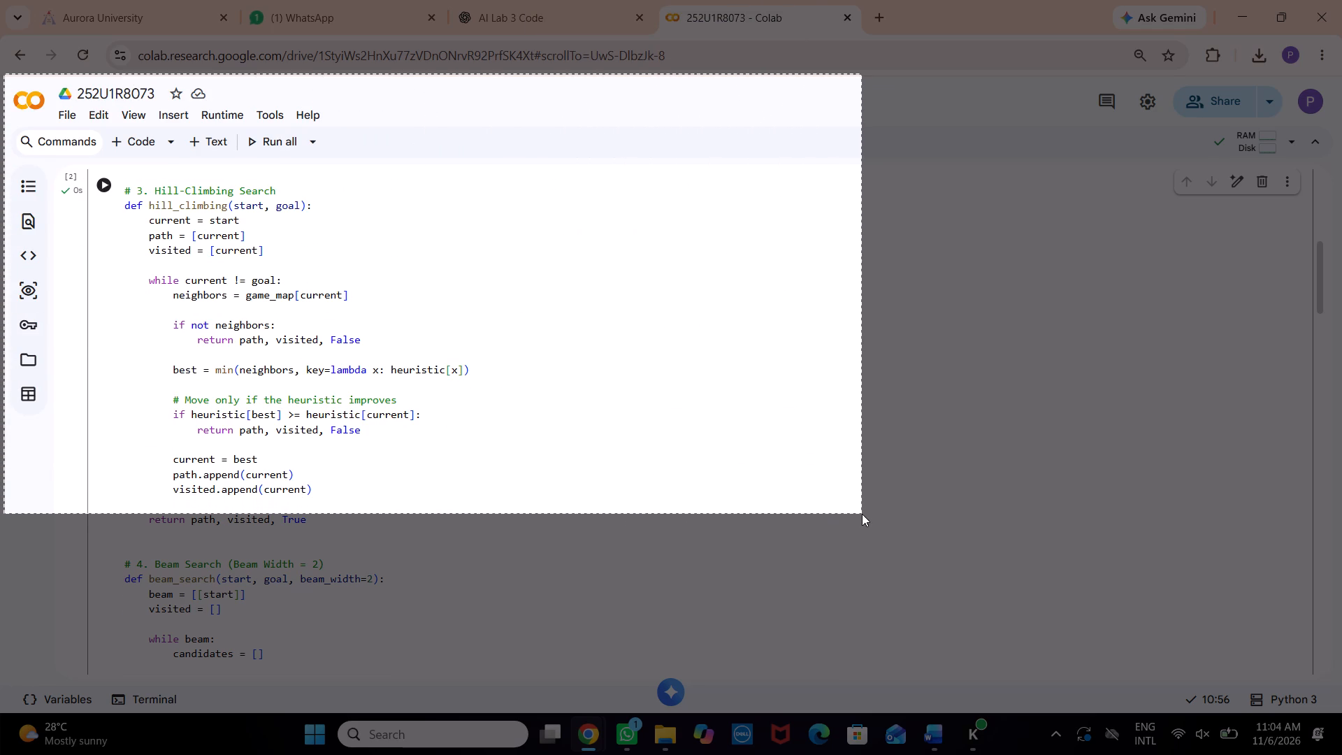
{"action": "left_click_drag", "start_coordinate": [862, 514], "coordinate": [876, 547]}
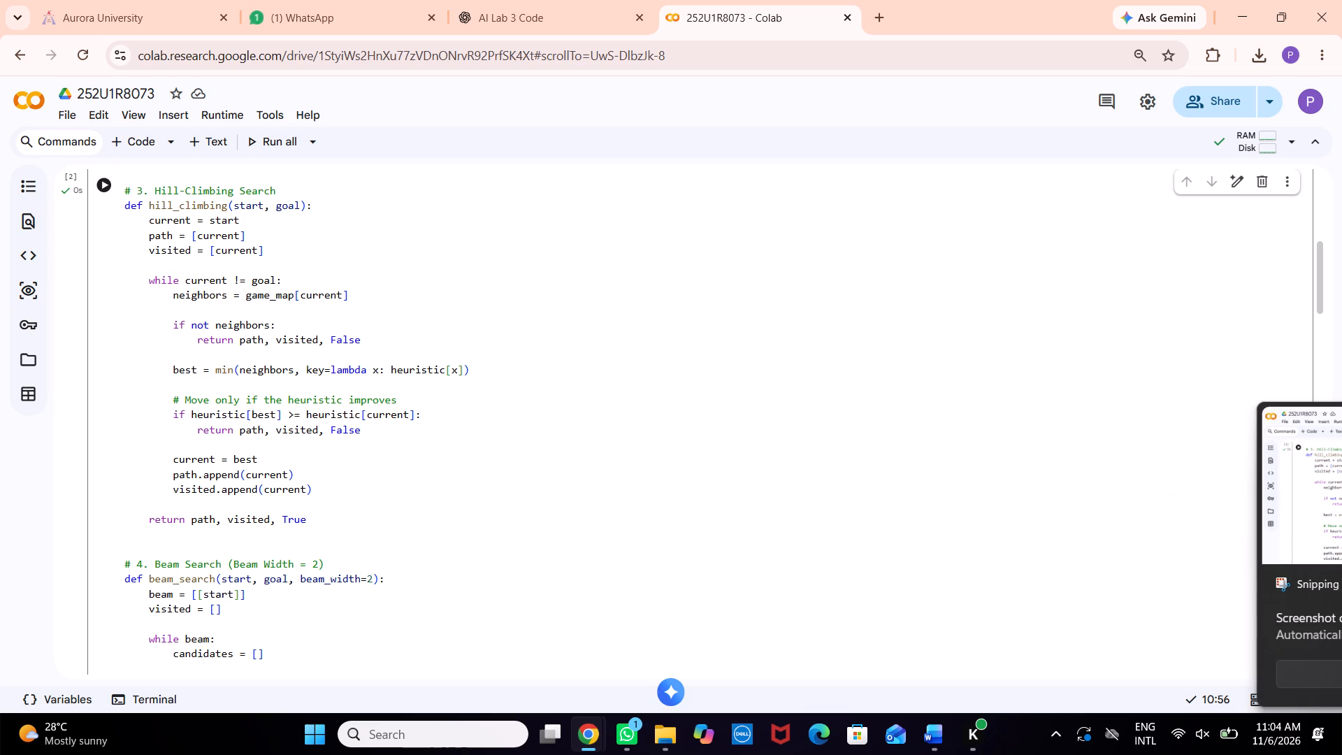
Switch to the Word report and paste the new Hill-Climbing Search screenshot above the Beam Search image.
{"action": "left_click", "coordinate": [944, 744]}
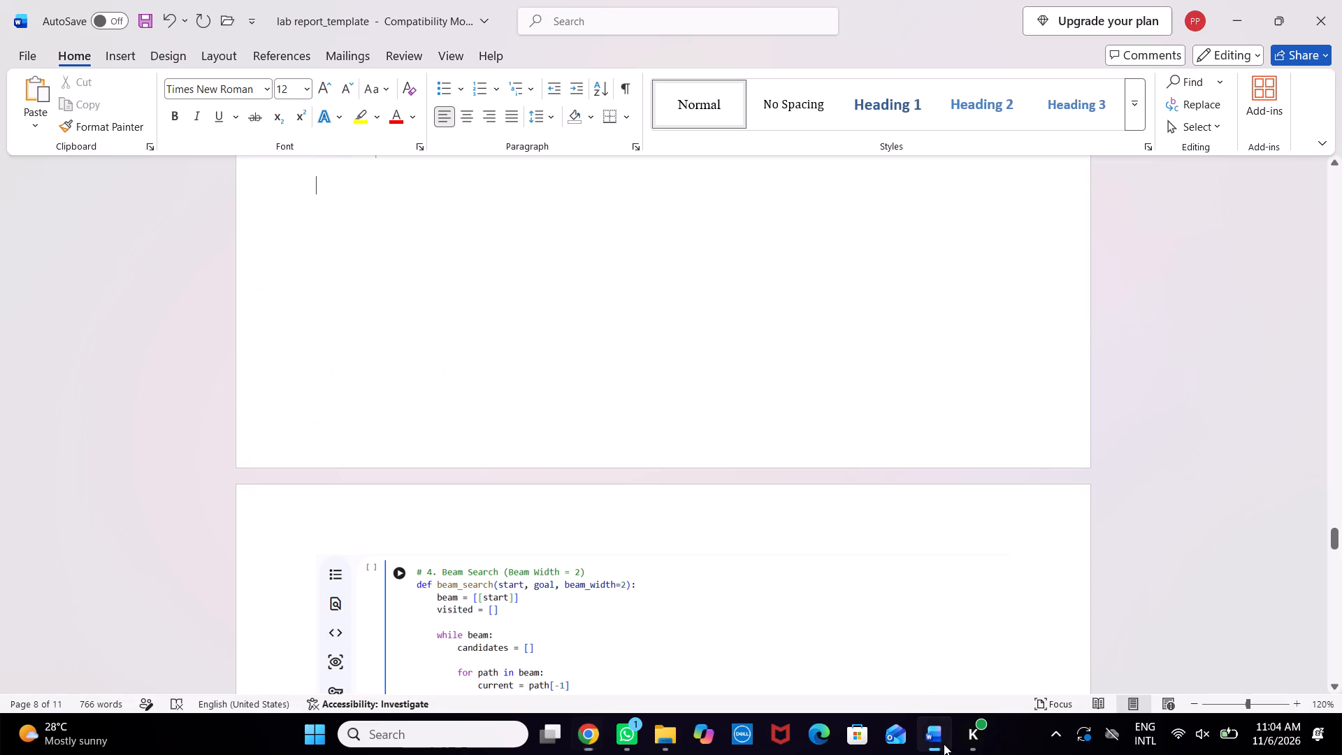
{"action": "scroll", "coordinate": [685, 527], "scroll_direction": "up", "scroll_amount": 1}
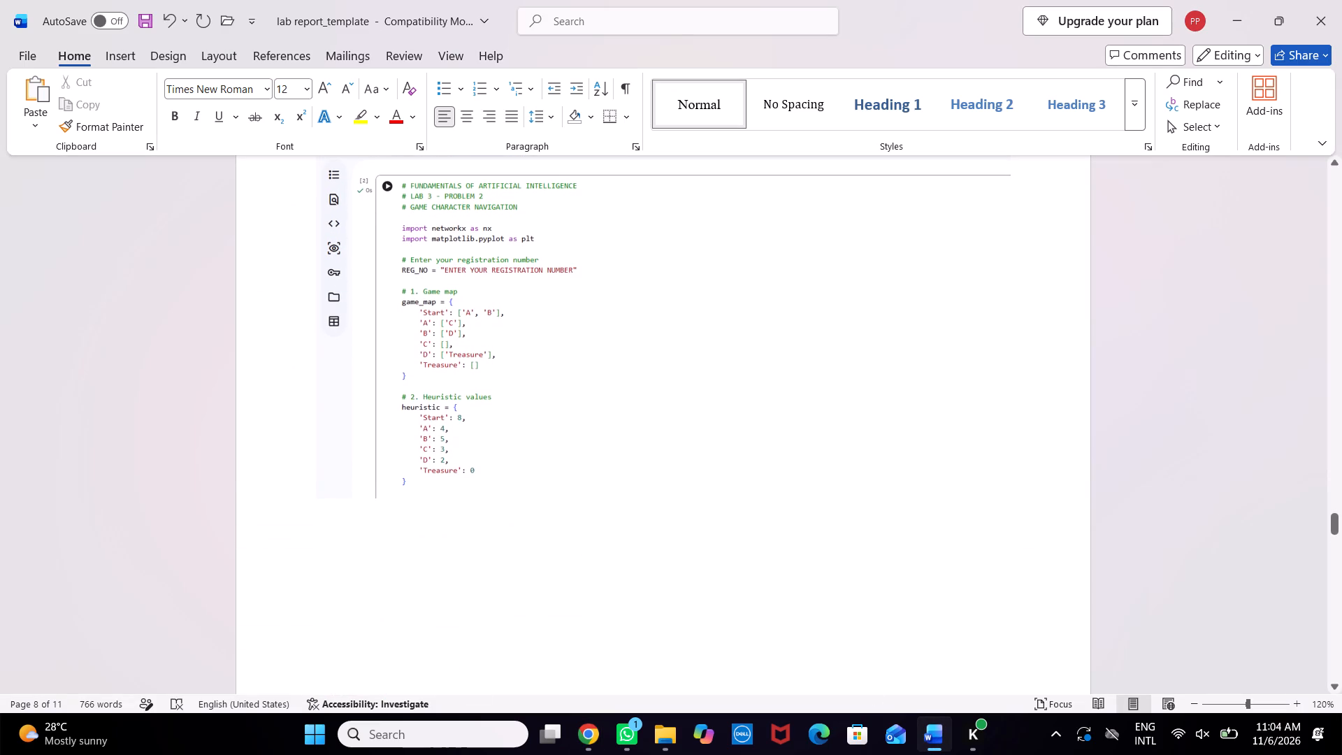
{"action": "key", "text": "ctrl+v"}
{"action": "scroll", "coordinate": [685, 527], "scroll_direction": "down", "scroll_amount": 1}
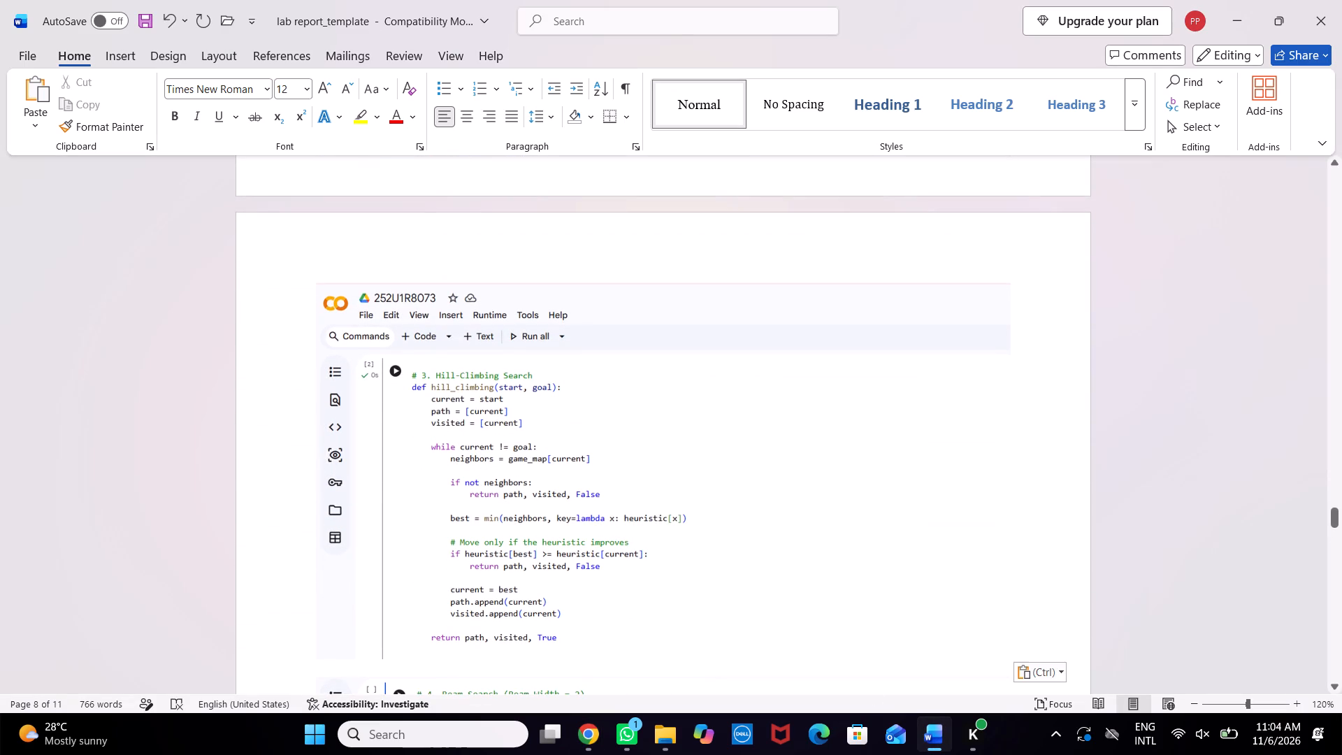
{"action": "scroll", "coordinate": [685, 527], "scroll_direction": "down", "scroll_amount": 3}
{"action": "scroll", "coordinate": [685, 527], "scroll_direction": "up", "scroll_amount": 1}
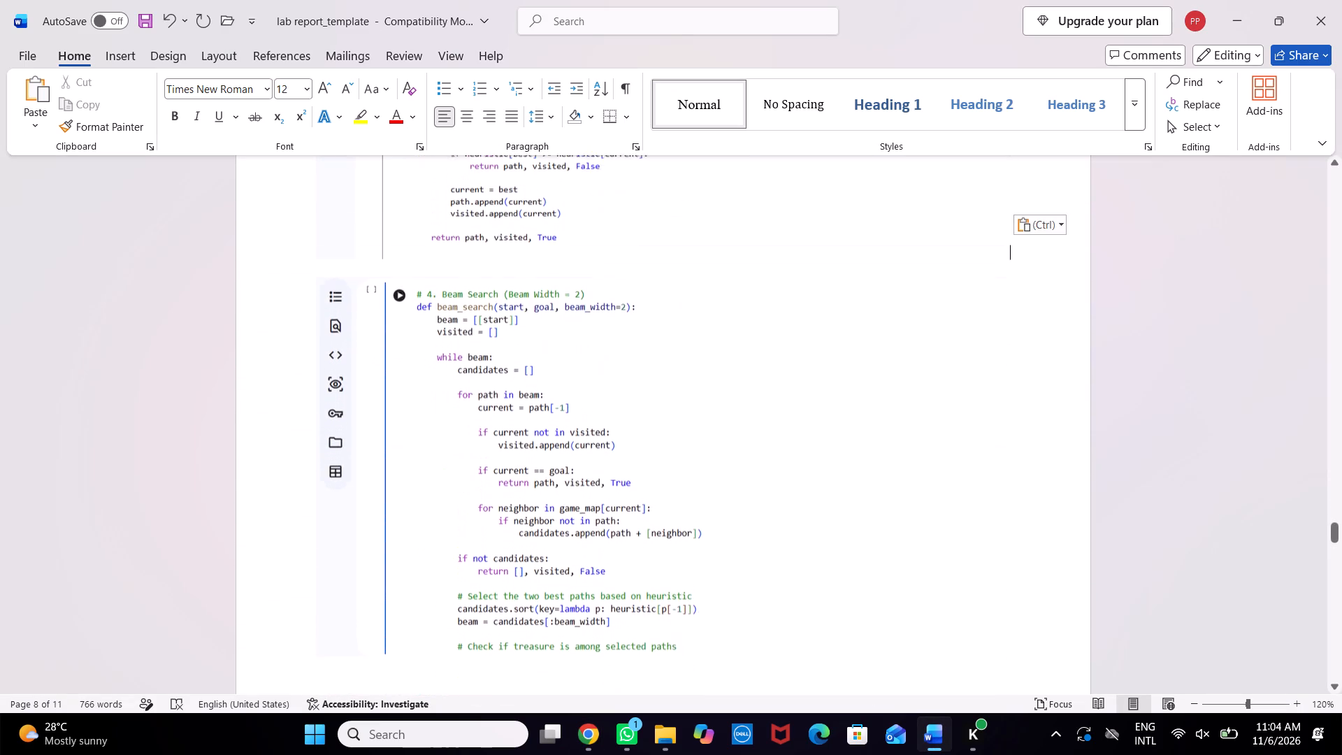
{"action": "scroll", "coordinate": [685, 527], "scroll_direction": "up", "scroll_amount": 1}
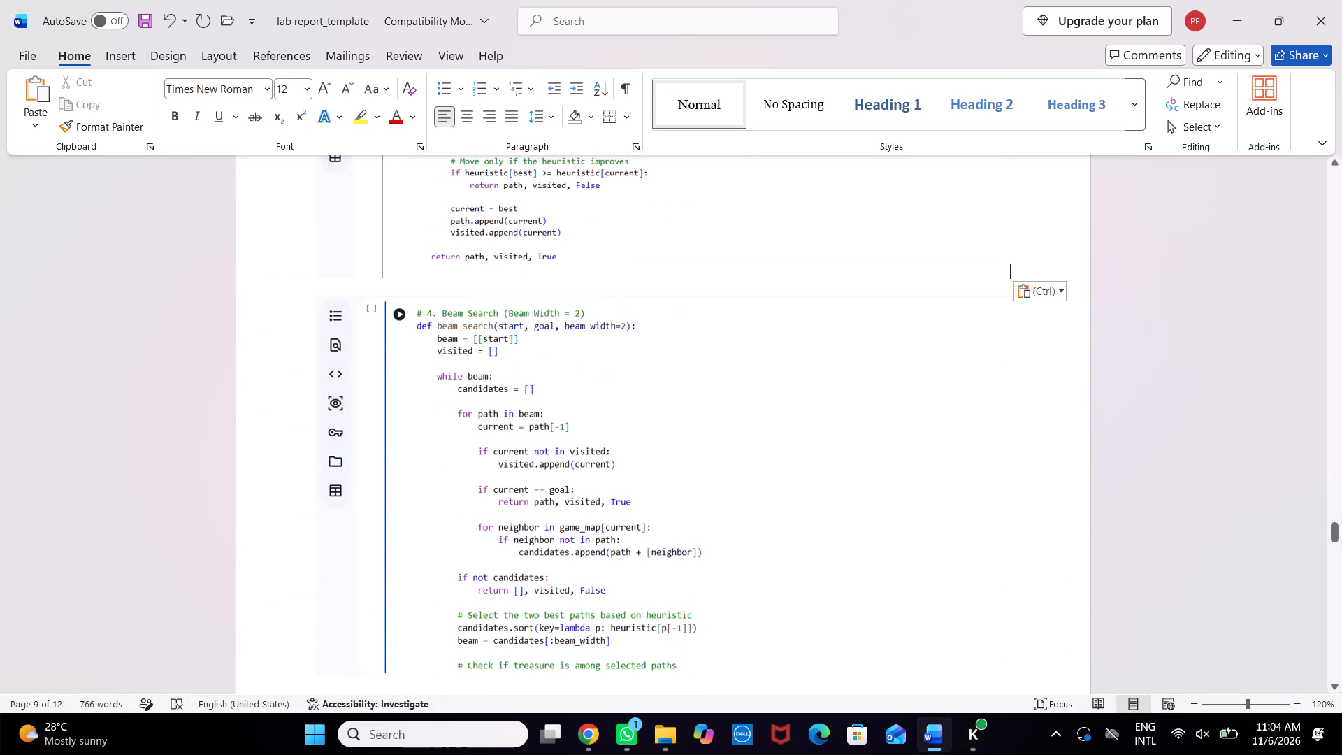
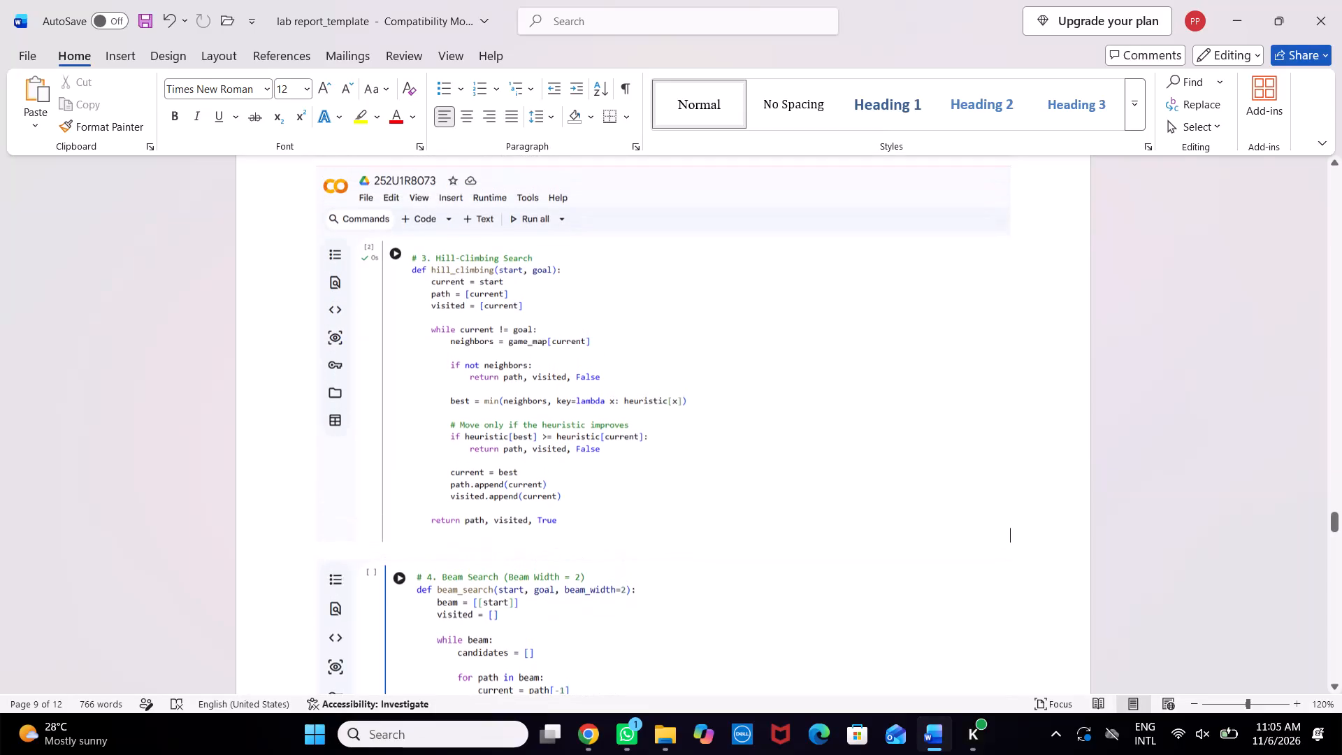
Delete the old Beam Search code screenshot below the new Hill-Climbing Search image.
{"action": "scroll", "coordinate": [685, 527], "scroll_direction": "up", "scroll_amount": 1}
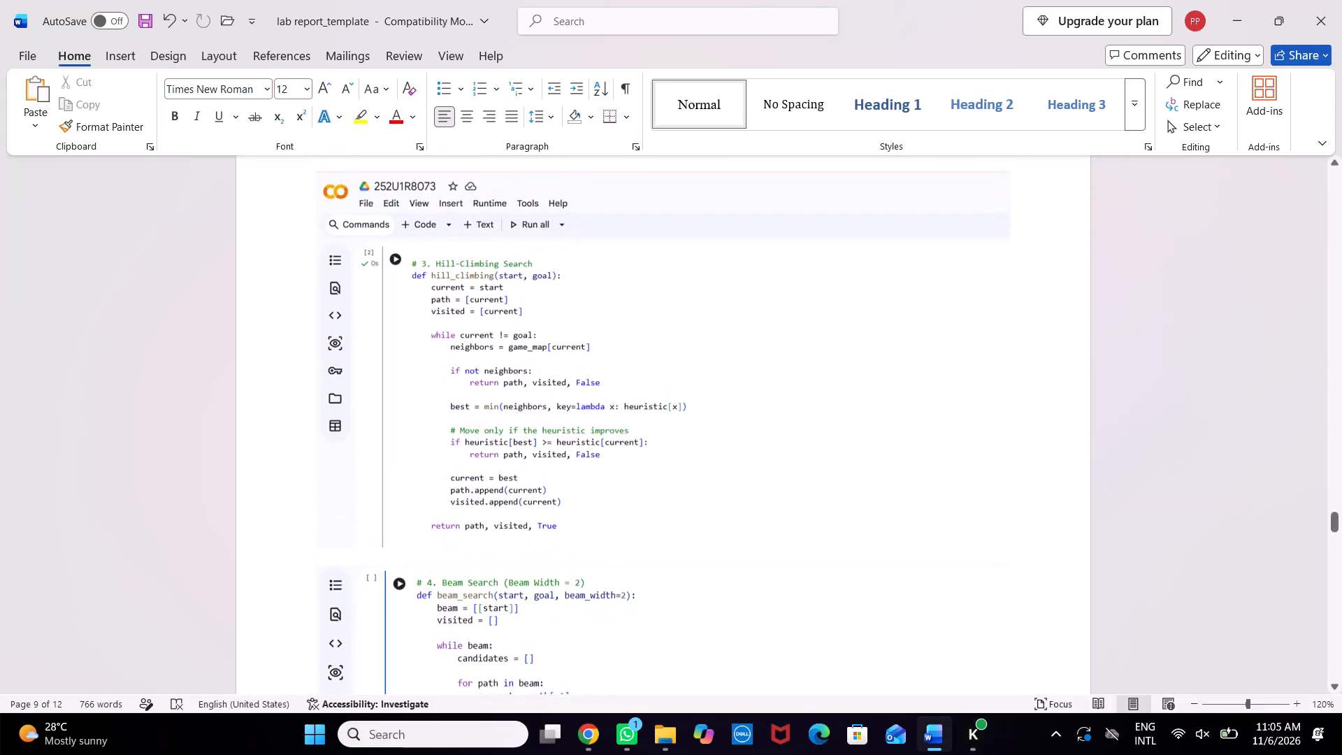
{"action": "scroll", "coordinate": [685, 527], "scroll_direction": "up", "scroll_amount": 1}
{"action": "left_click", "coordinate": [685, 527]}
{"action": "key", "text": "BackSpace"}
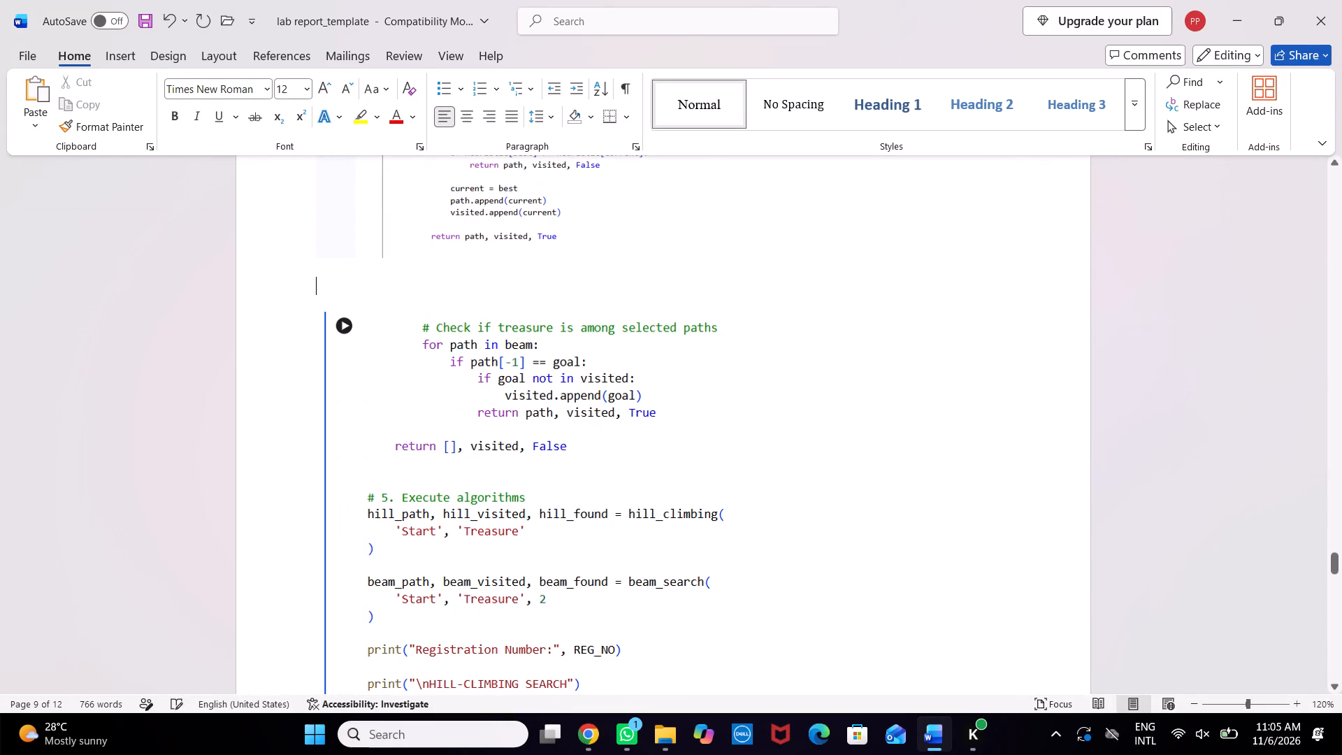
Switch to the Colab notebook in Chrome and capture the Beam Search code together with the notebook title.
{"action": "left_click", "coordinate": [597, 742]}
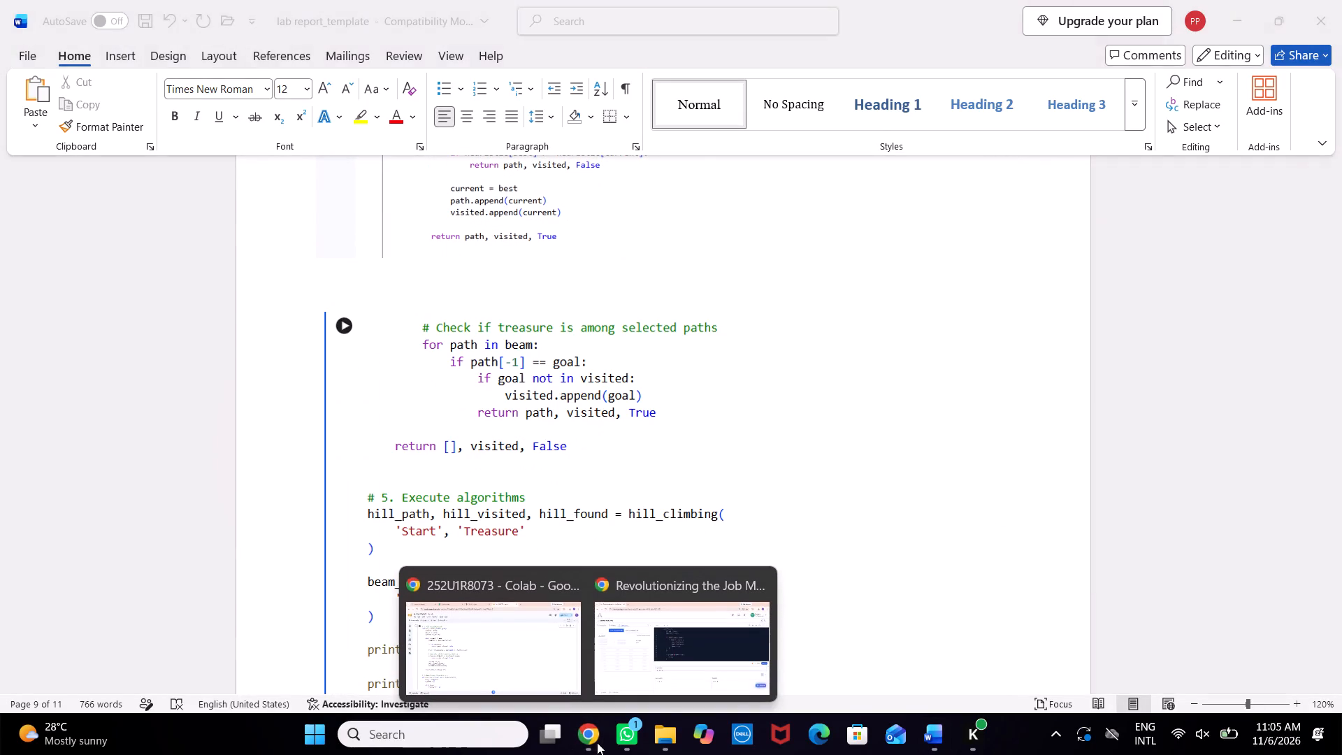
{"action": "left_click", "coordinate": [544, 640]}
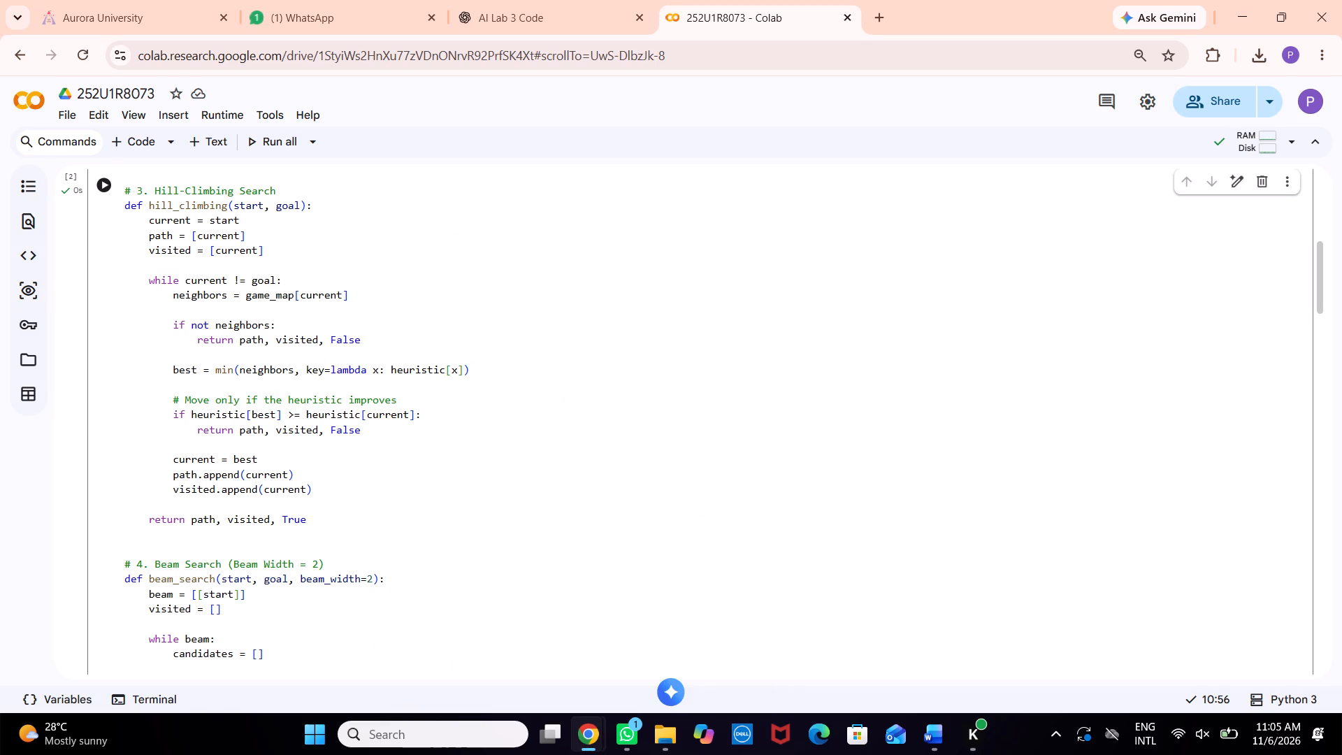
{"action": "scroll", "coordinate": [544, 640], "scroll_direction": "down", "scroll_amount": 5}
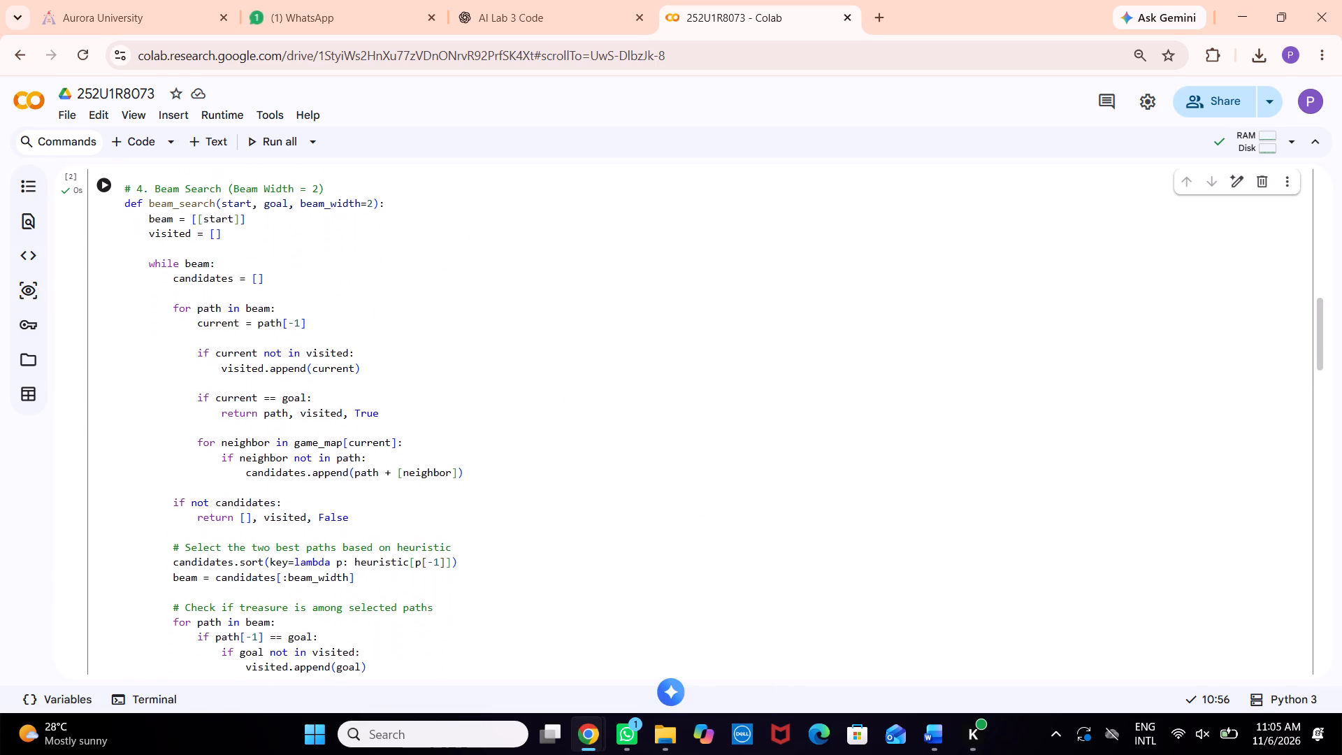
{"action": "scroll", "coordinate": [544, 640], "scroll_direction": "down", "scroll_amount": 2}
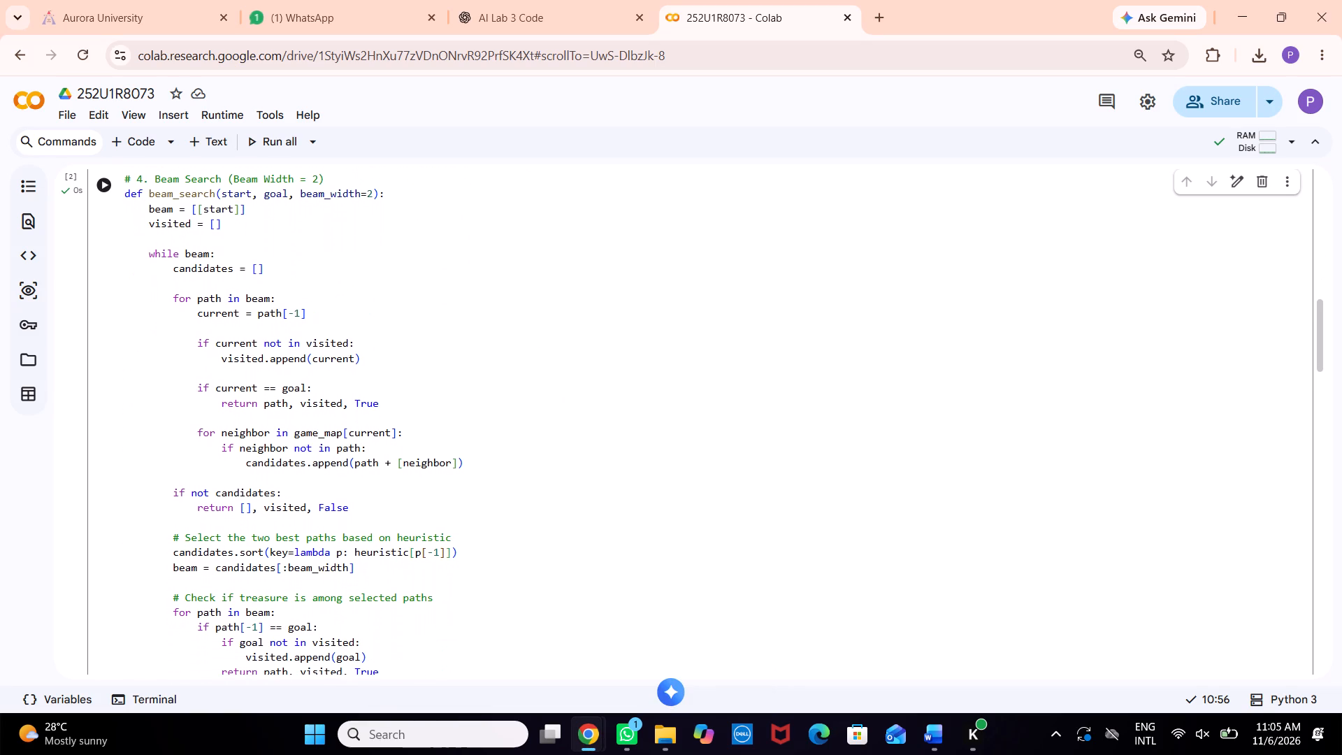
{"action": "scroll", "coordinate": [544, 640], "scroll_direction": "down", "scroll_amount": 1}
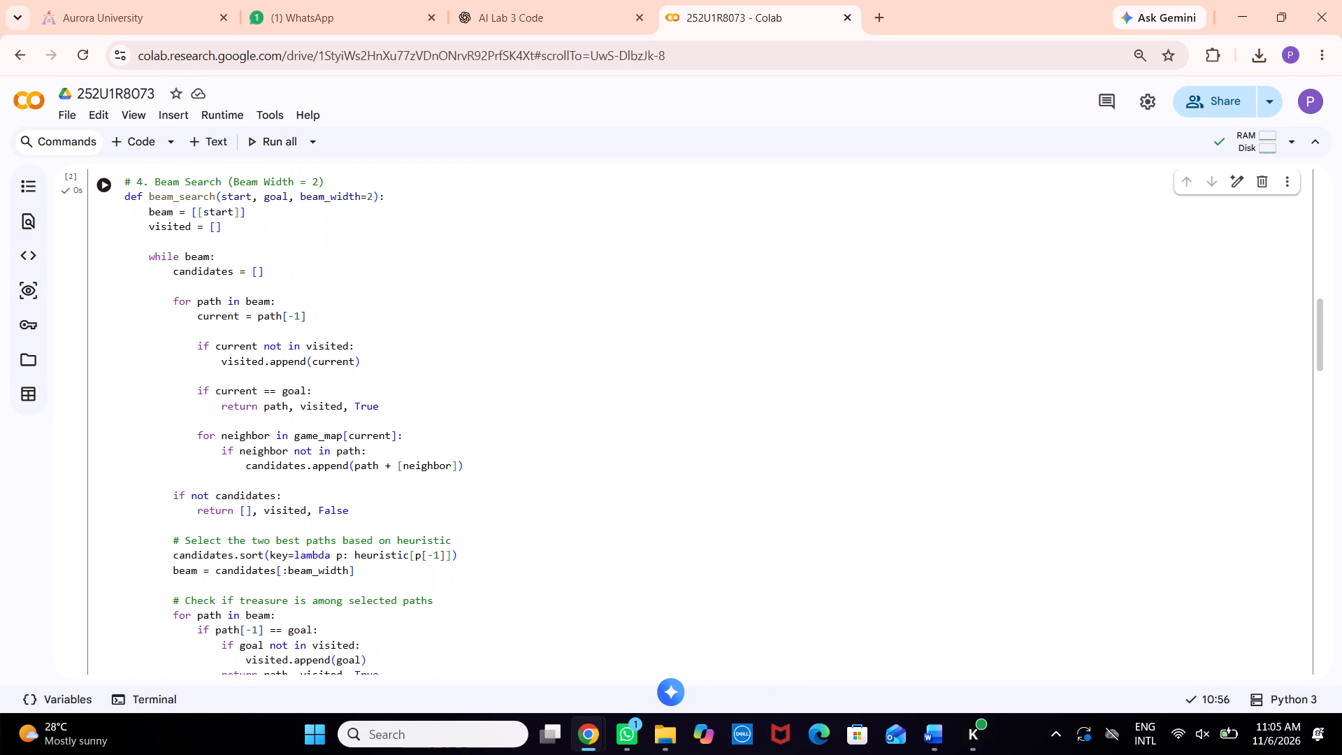
{"action": "scroll", "coordinate": [544, 640], "scroll_direction": "down", "scroll_amount": 2}
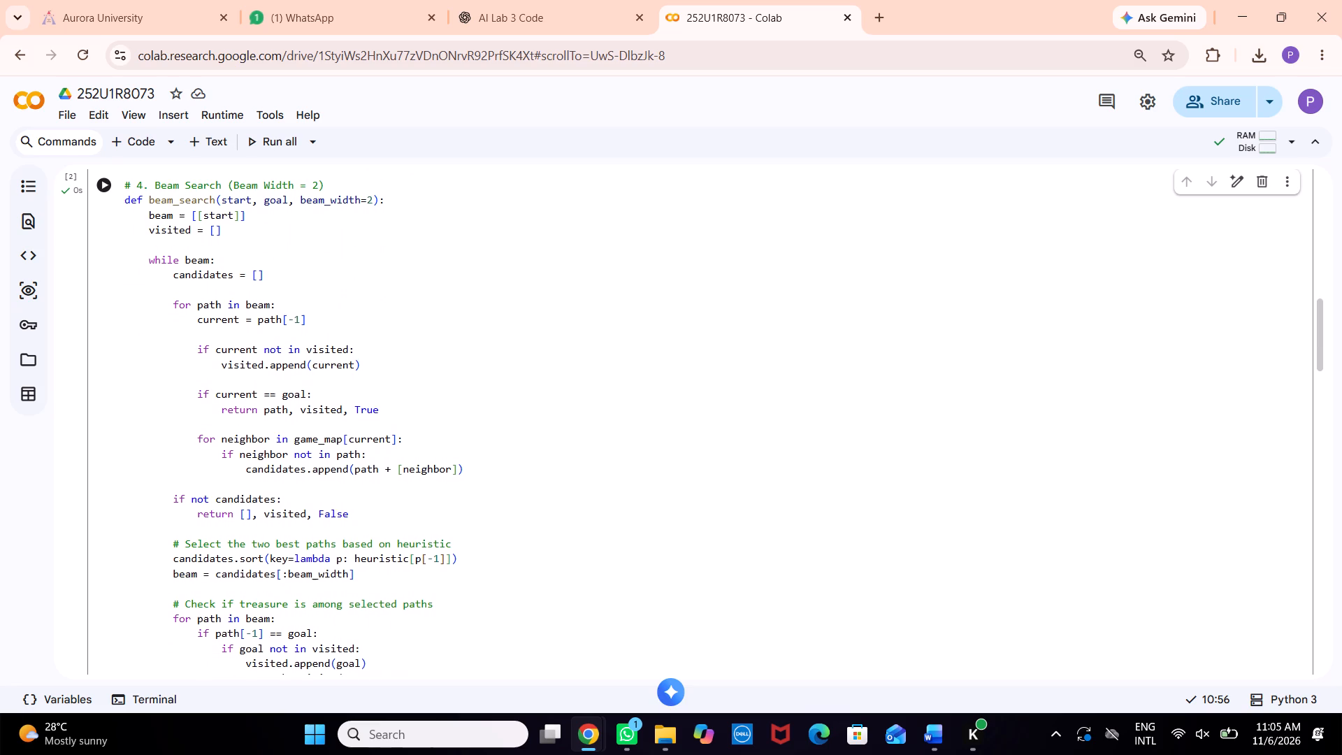
{"action": "scroll", "coordinate": [544, 640], "scroll_direction": "down", "scroll_amount": 2}
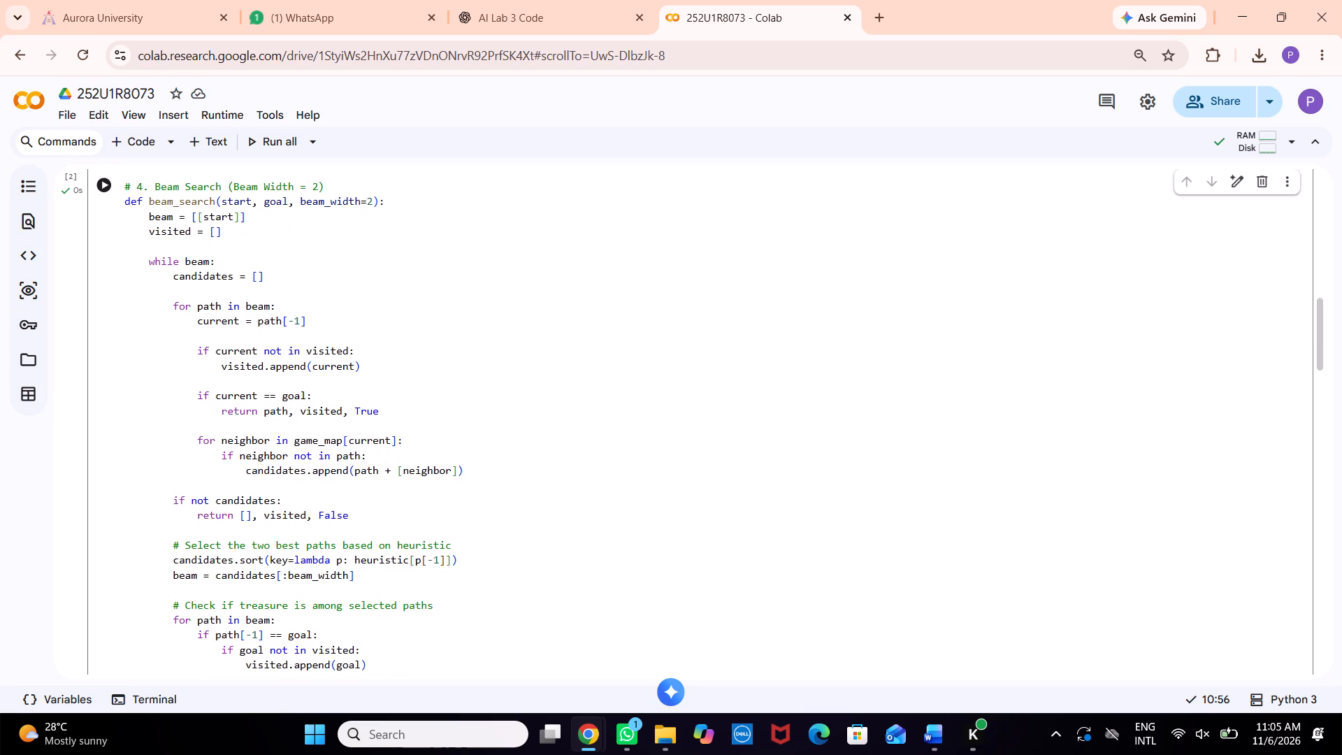
{"action": "key", "text": "Print"}
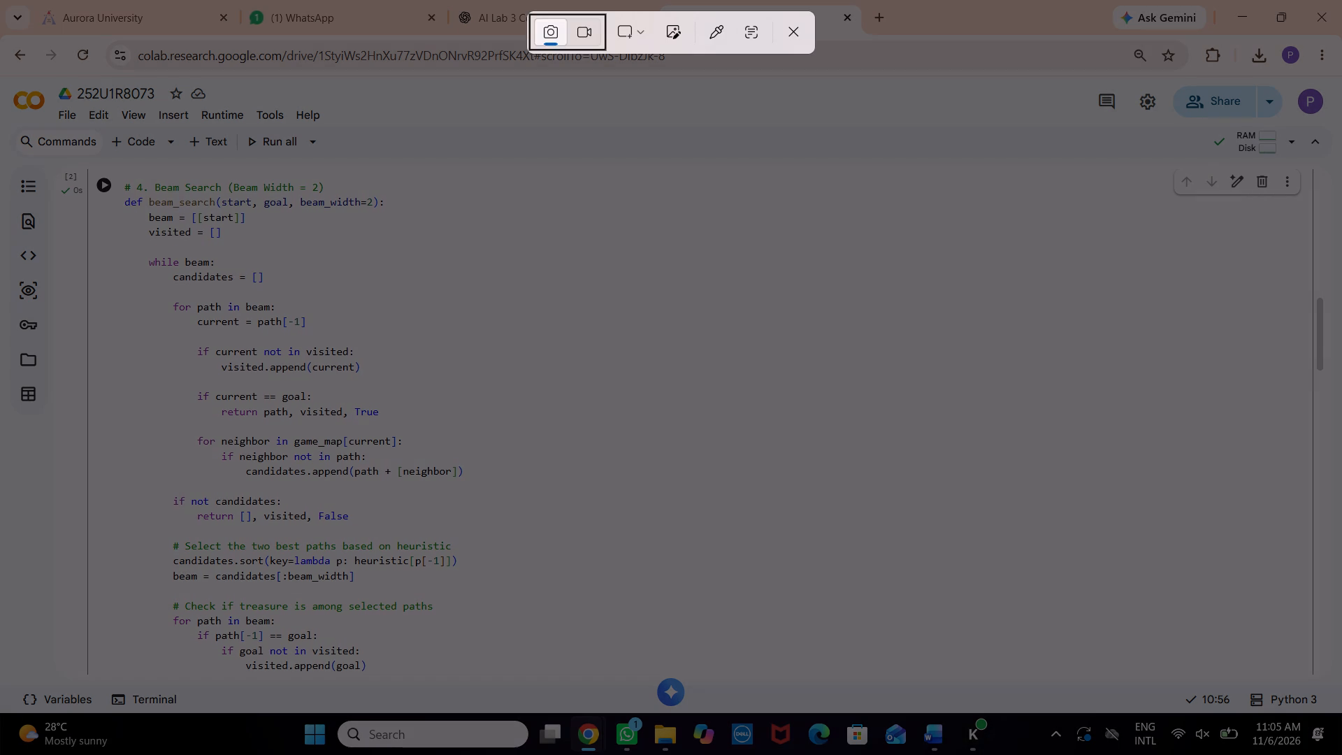
{"action": "left_click_drag", "start_coordinate": [1, 78], "coordinate": [870, 459]}
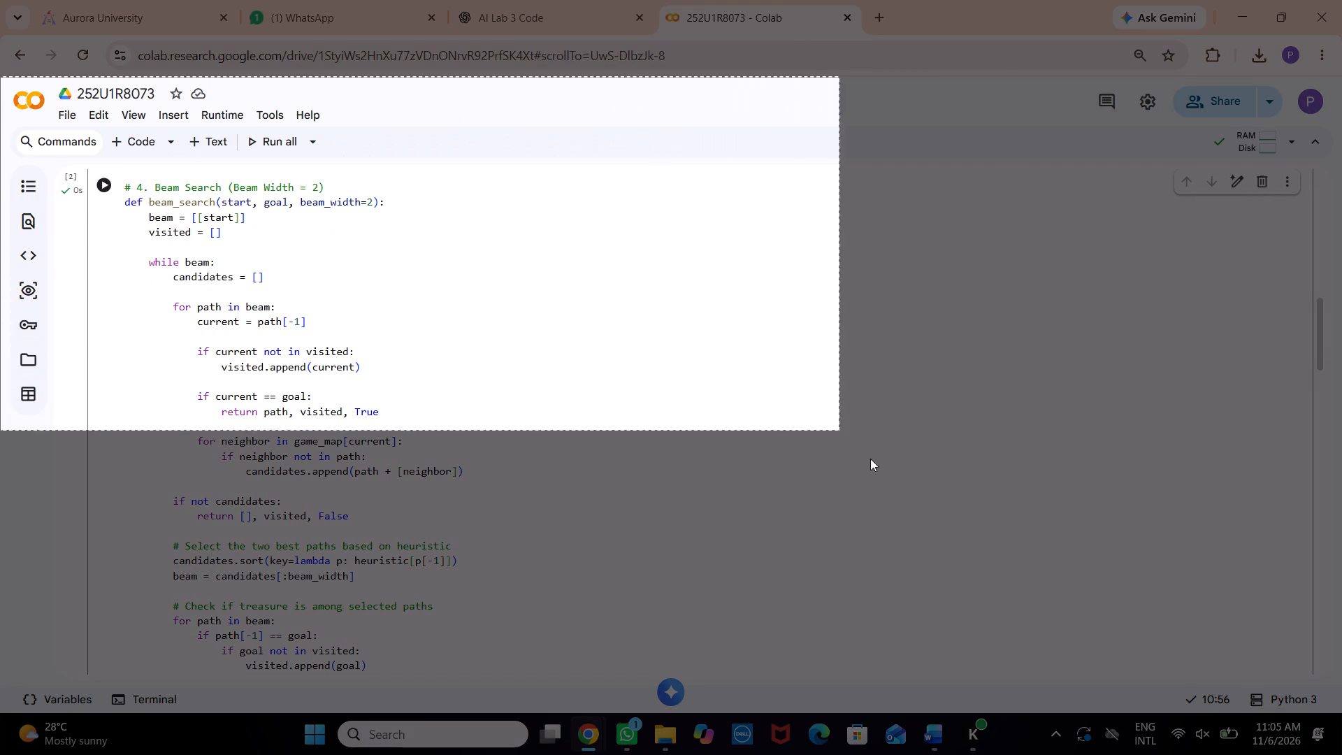
{"action": "left_click_drag", "start_coordinate": [870, 459], "coordinate": [1103, 633]}
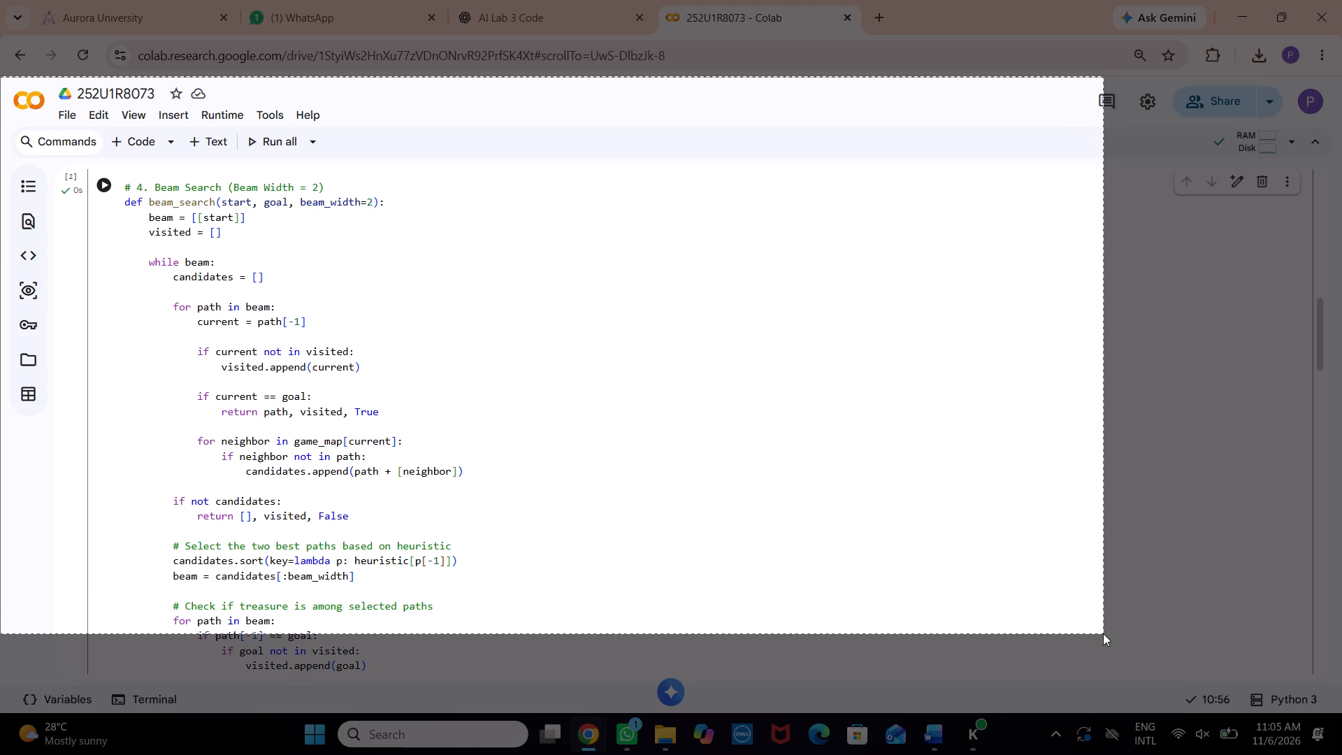
{"action": "left_click_drag", "start_coordinate": [1103, 633], "coordinate": [1026, 677]}
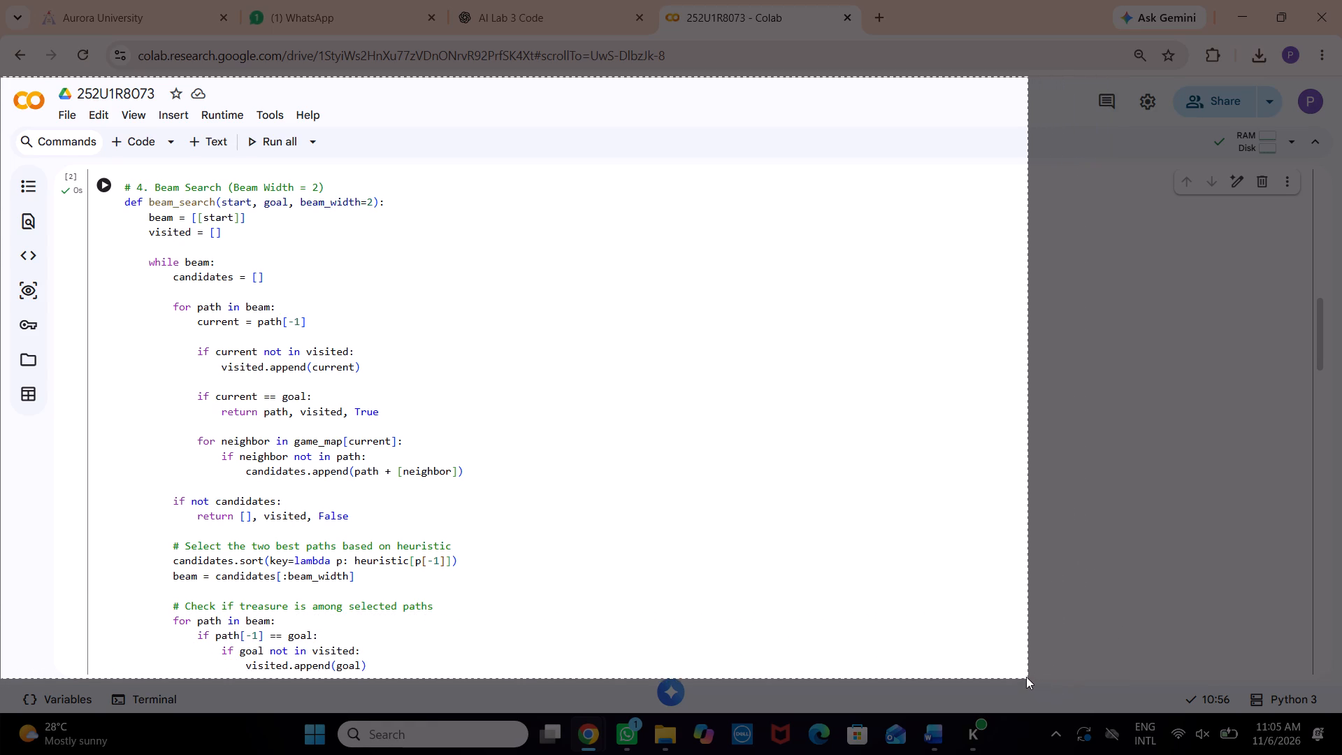
{"action": "left_click_drag", "start_coordinate": [1026, 677], "coordinate": [1016, 678]}
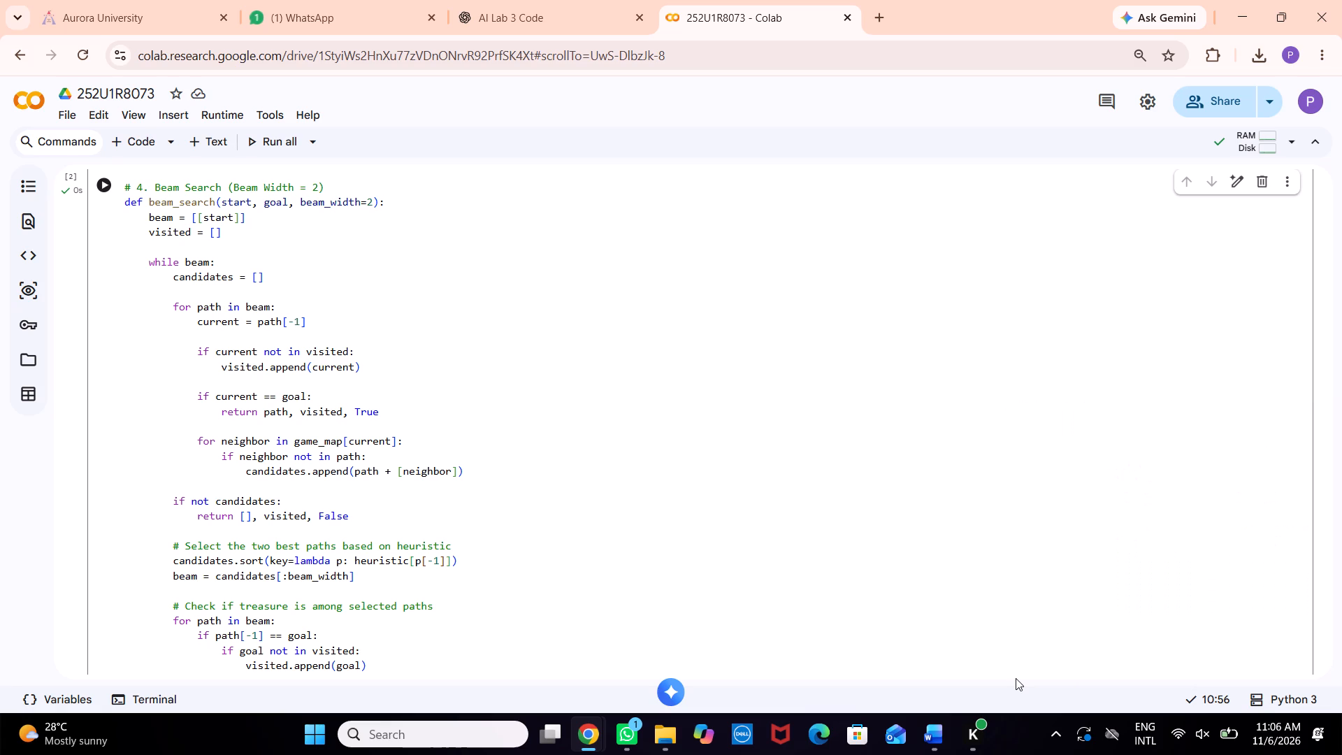
Switch to the Word report and paste the Beam Search screenshot on a new line below the Hill-Climbing Search image.
{"action": "left_click", "coordinate": [925, 744]}
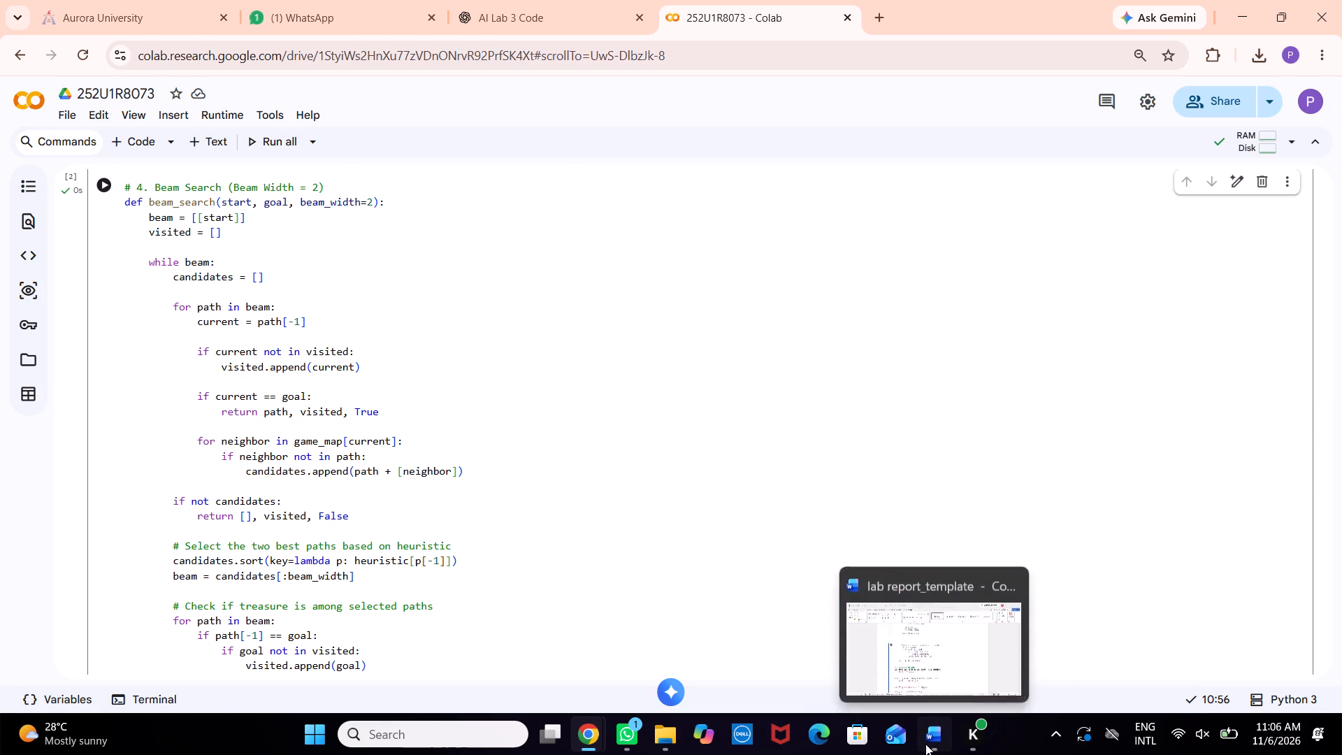
{"action": "scroll", "coordinate": [665, 525], "scroll_direction": "up", "scroll_amount": 3}
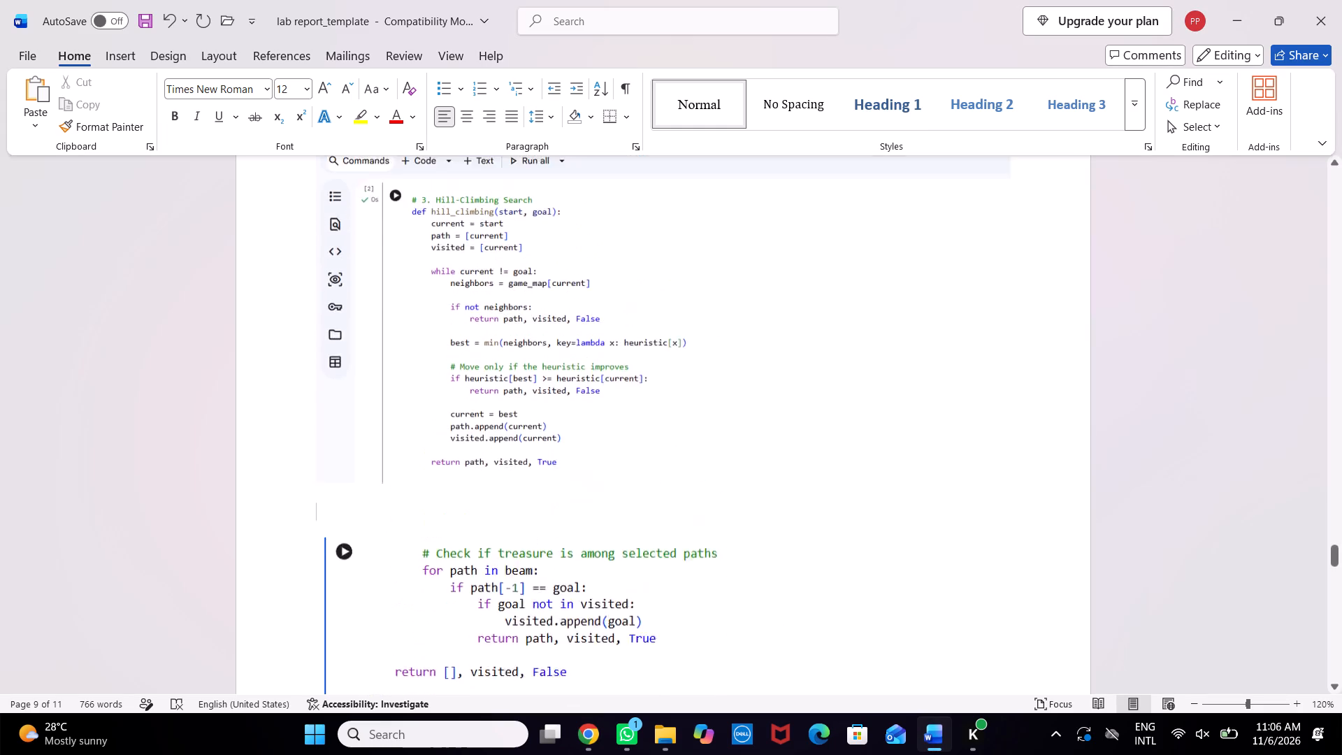
{"action": "scroll", "coordinate": [665, 525], "scroll_direction": "up", "scroll_amount": 2}
{"action": "scroll", "coordinate": [665, 525], "scroll_direction": "down", "scroll_amount": 3}
{"action": "left_click", "coordinate": [957, 384]}
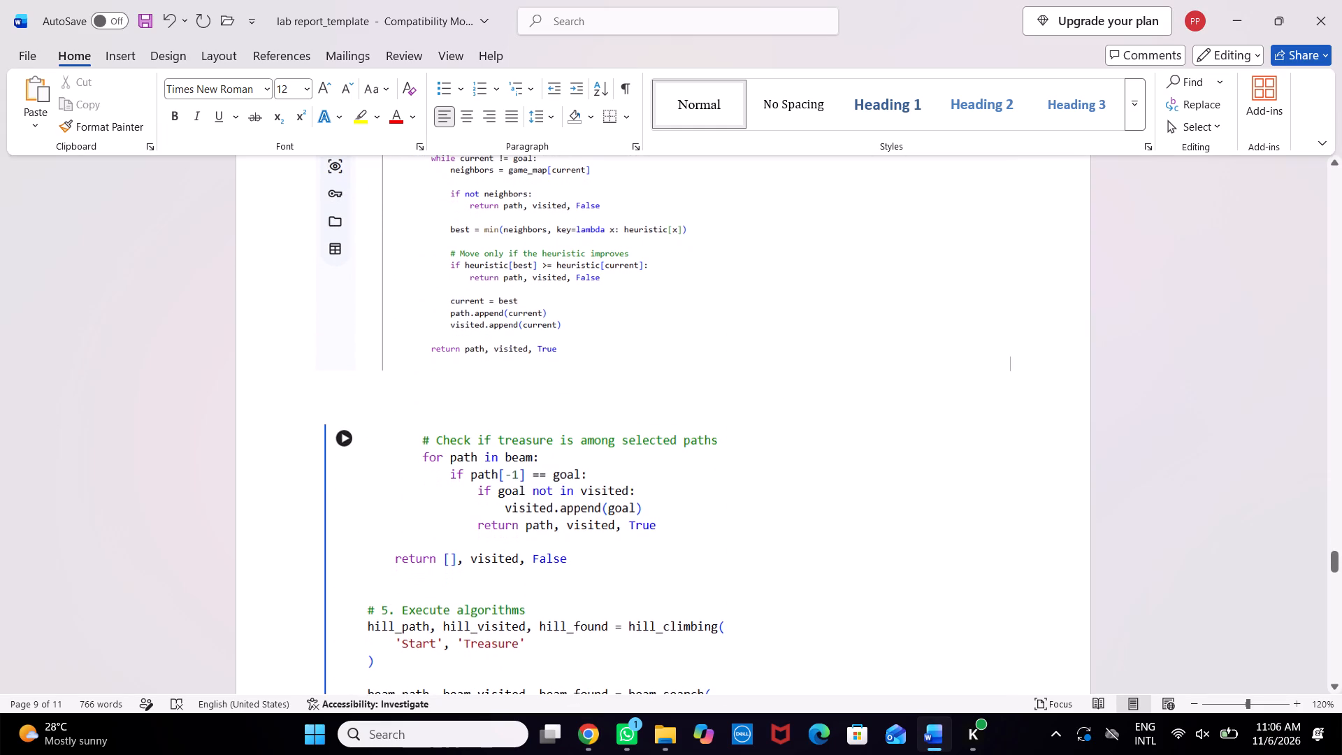
{"action": "key", "text": "Return"}
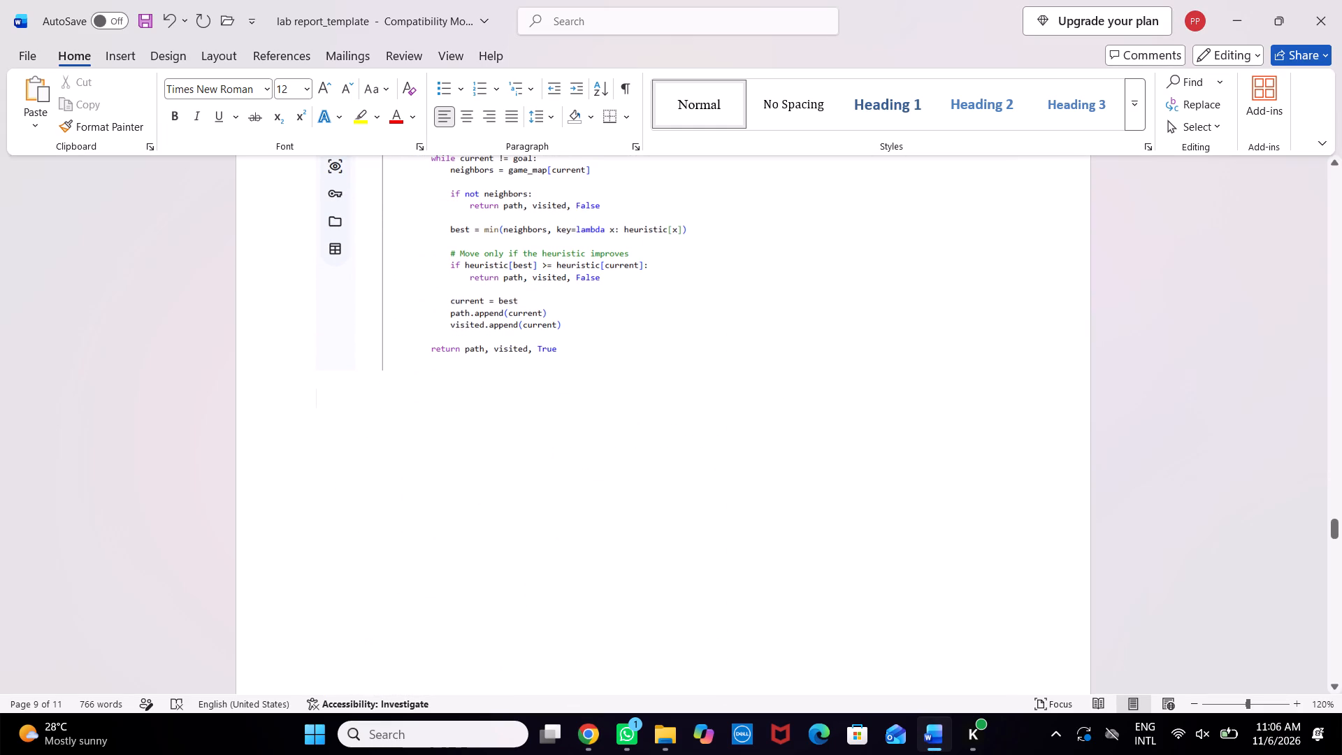
{"action": "key", "text": "ctrl+v"}
Delete the old screenshot showing the end of Beam Search and the "5. Execute algorithms" code.
{"action": "scroll", "coordinate": [1003, 388], "scroll_direction": "down", "scroll_amount": 4}
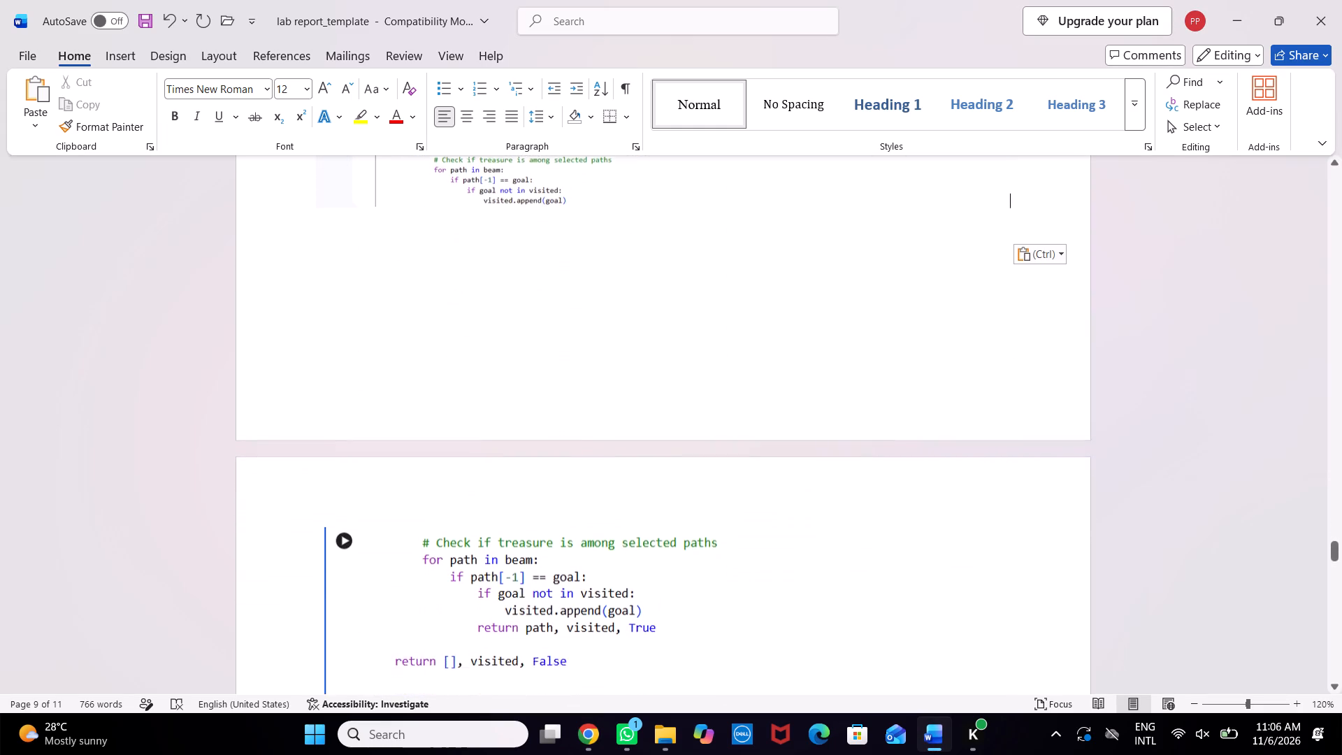
{"action": "scroll", "coordinate": [1003, 388], "scroll_direction": "down", "scroll_amount": 2}
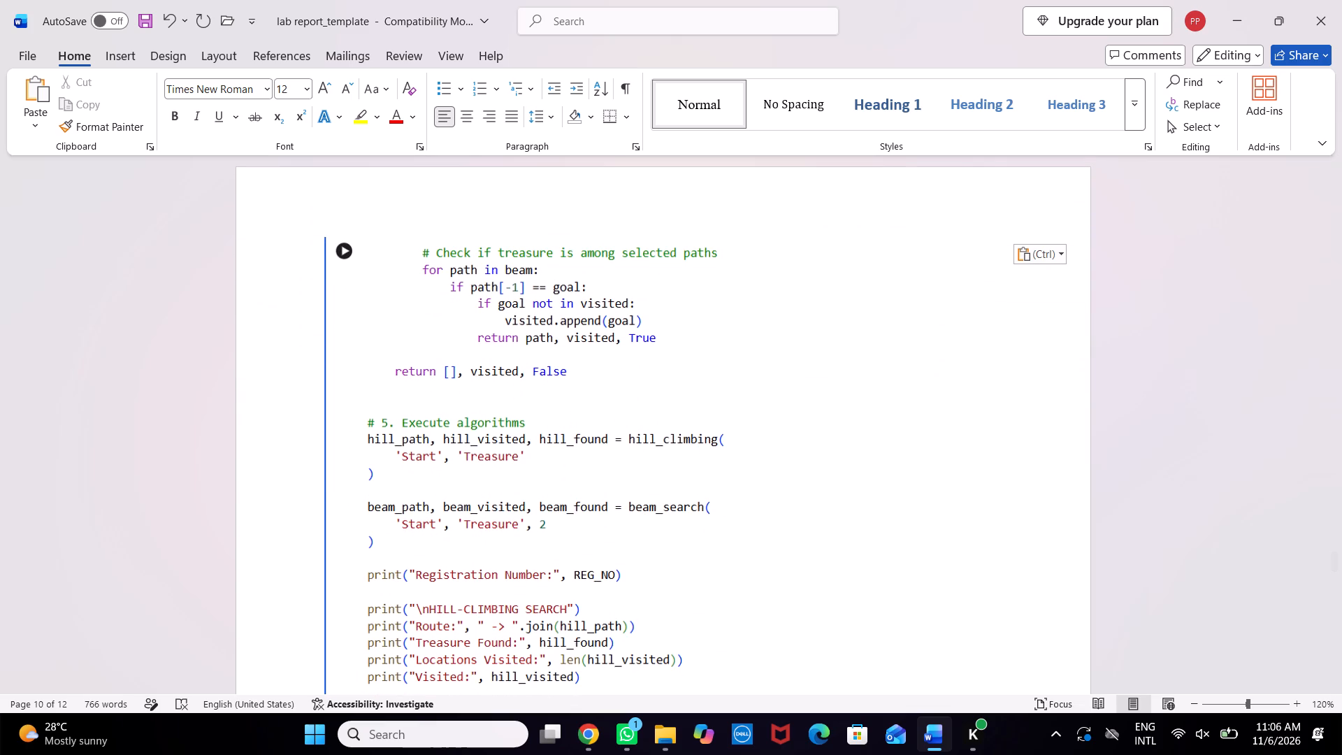
{"action": "left_click", "coordinate": [791, 464]}
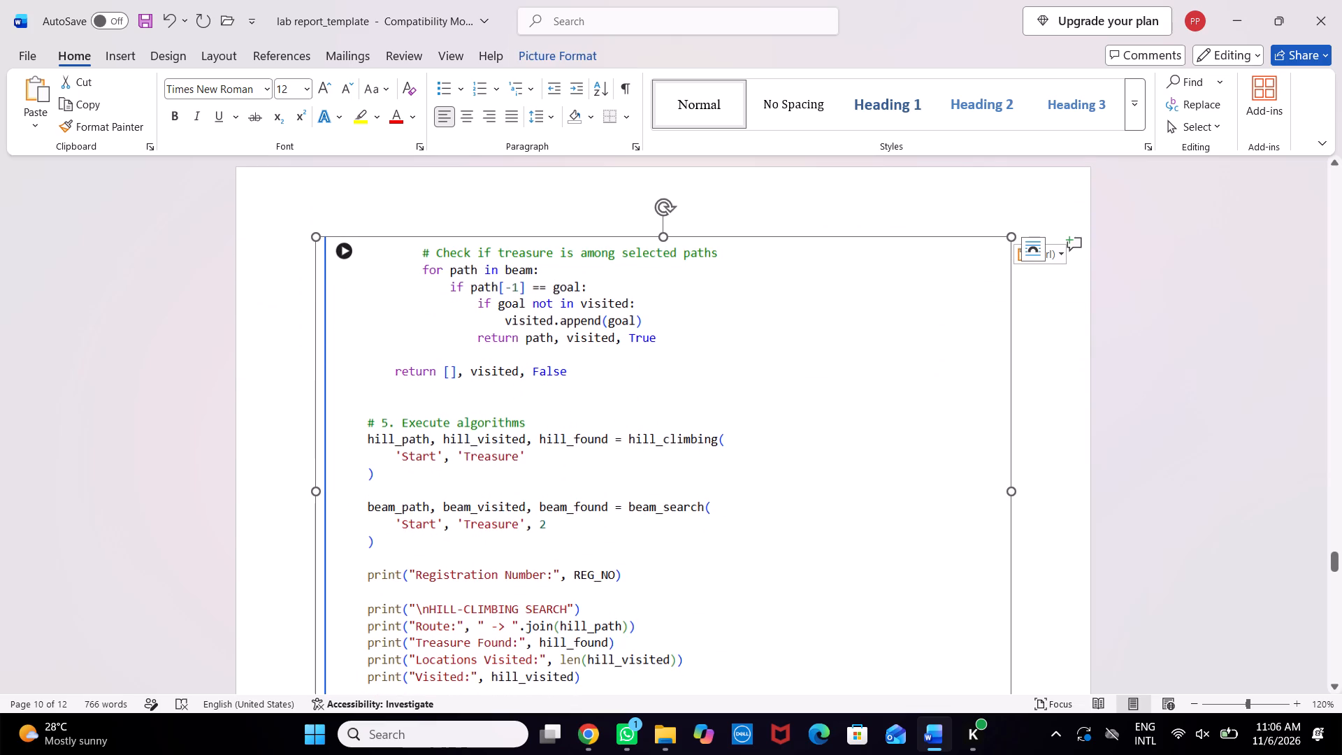
{"action": "key", "text": "BackSpace"}
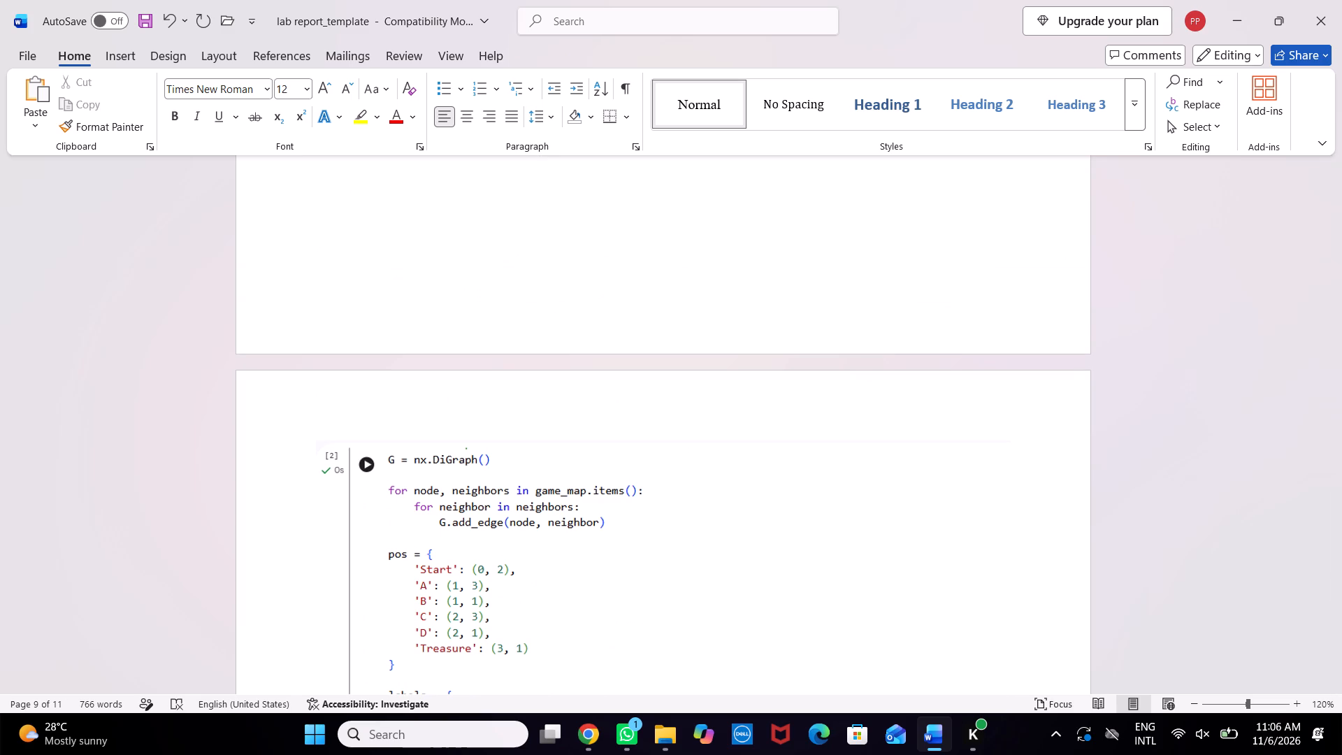
{"action": "scroll", "coordinate": [791, 464], "scroll_direction": "up", "scroll_amount": 1}
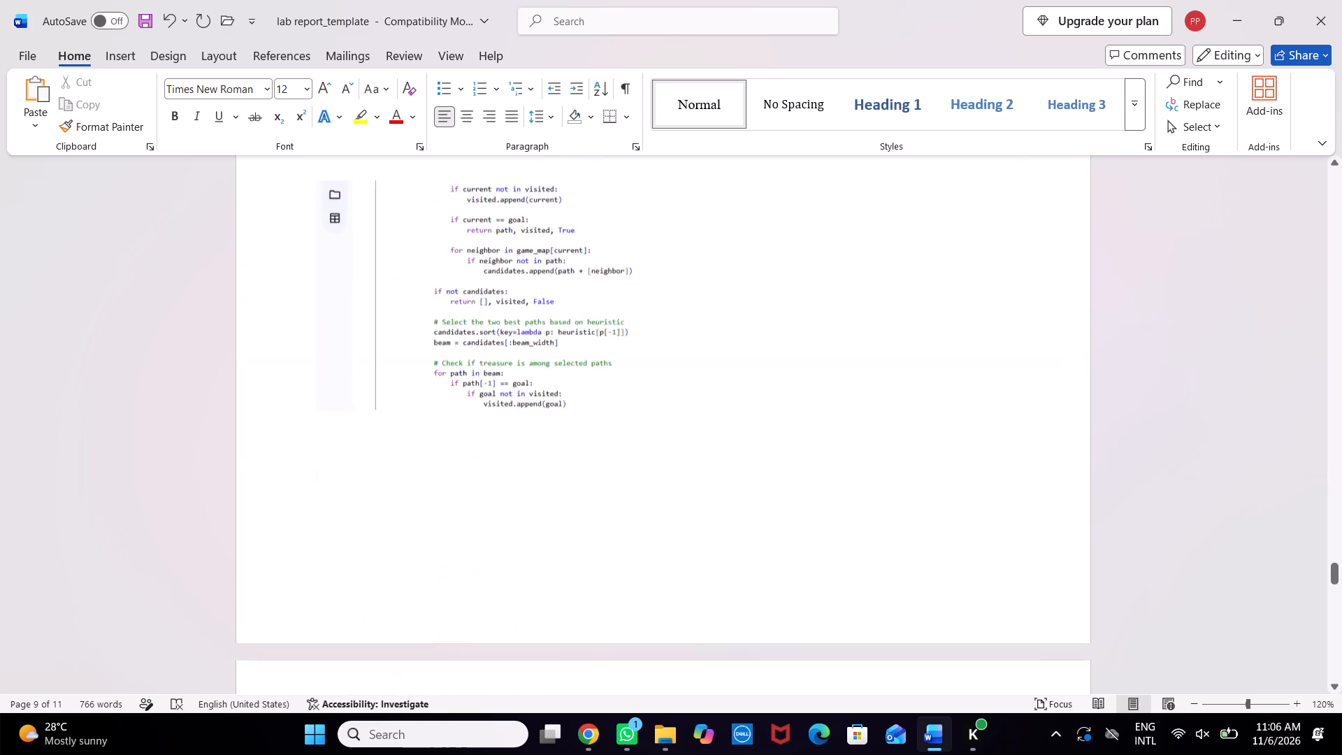
{"action": "scroll", "coordinate": [791, 464], "scroll_direction": "up", "scroll_amount": 2}
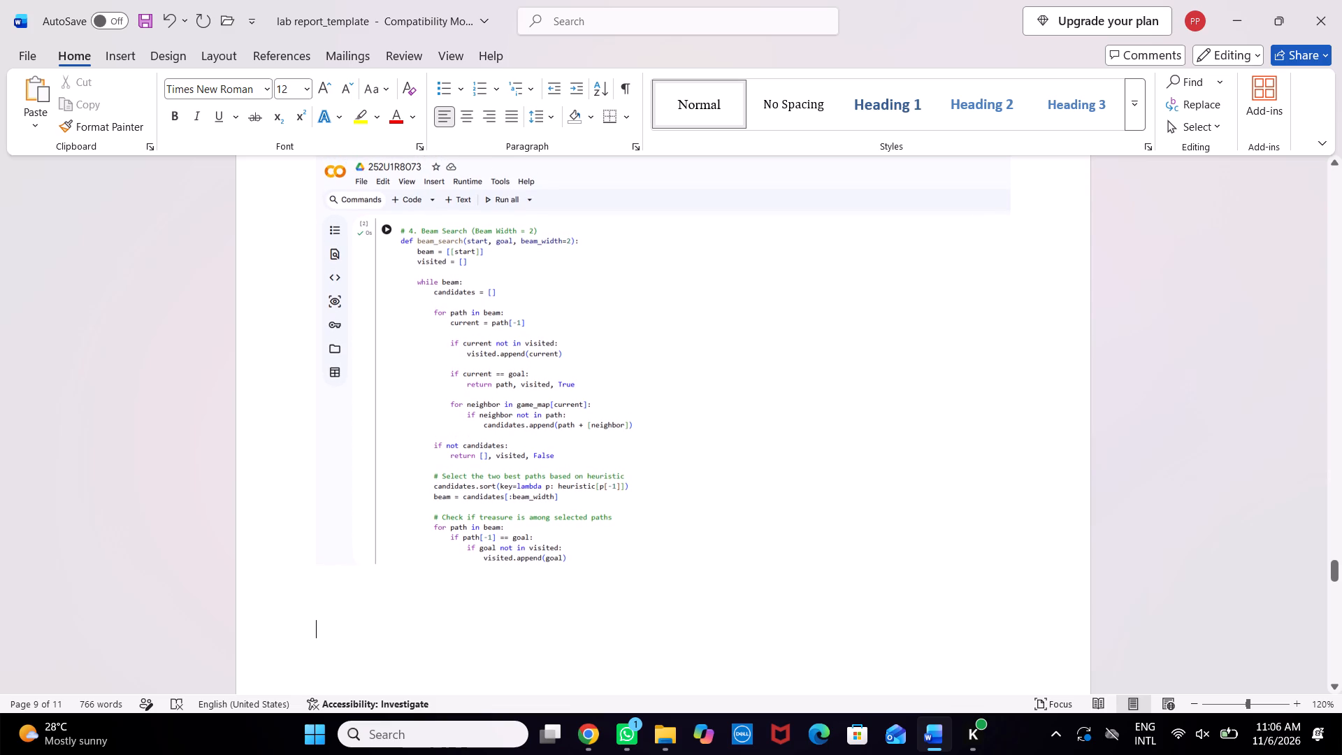
Switch to the Colab notebook in Chrome and capture the "5. Execute algorithms" code together with the notebook title.
{"action": "left_click", "coordinate": [589, 726]}
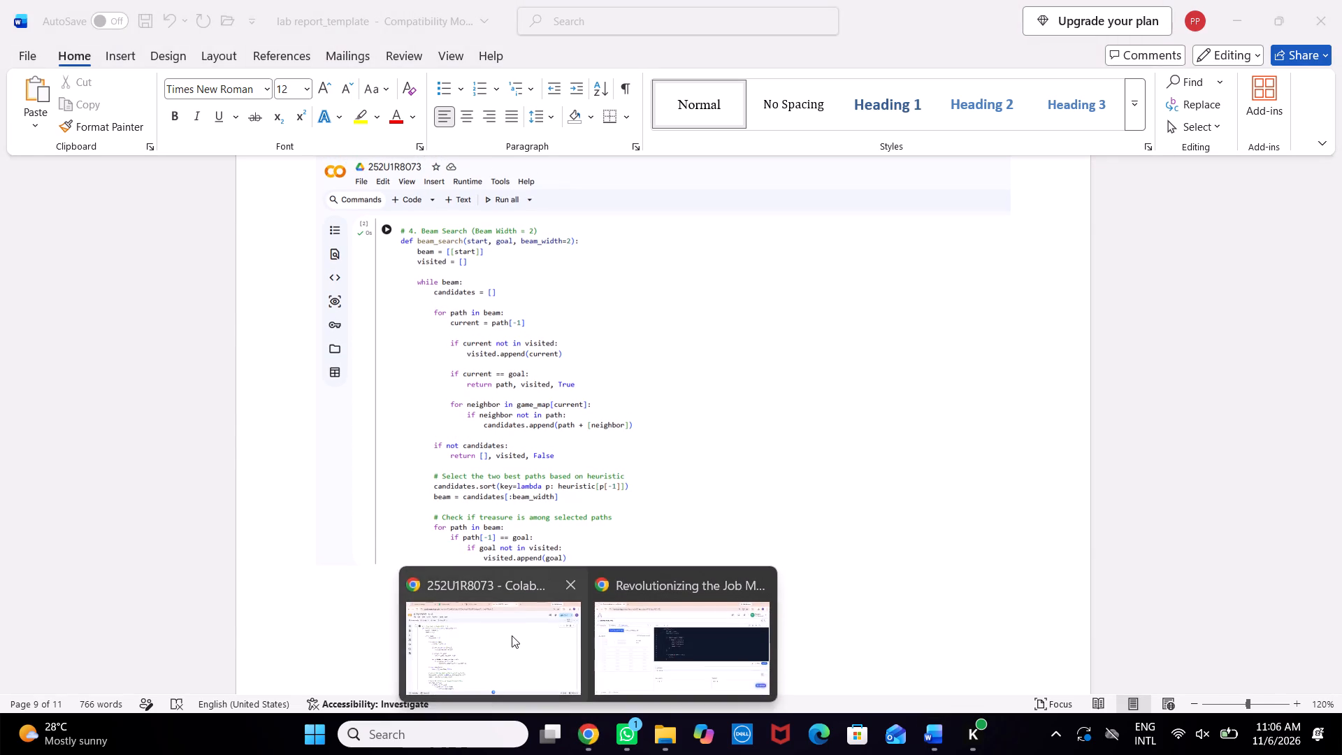
{"action": "left_click", "coordinate": [512, 635]}
{"action": "scroll", "coordinate": [506, 557], "scroll_direction": "down", "scroll_amount": 4}
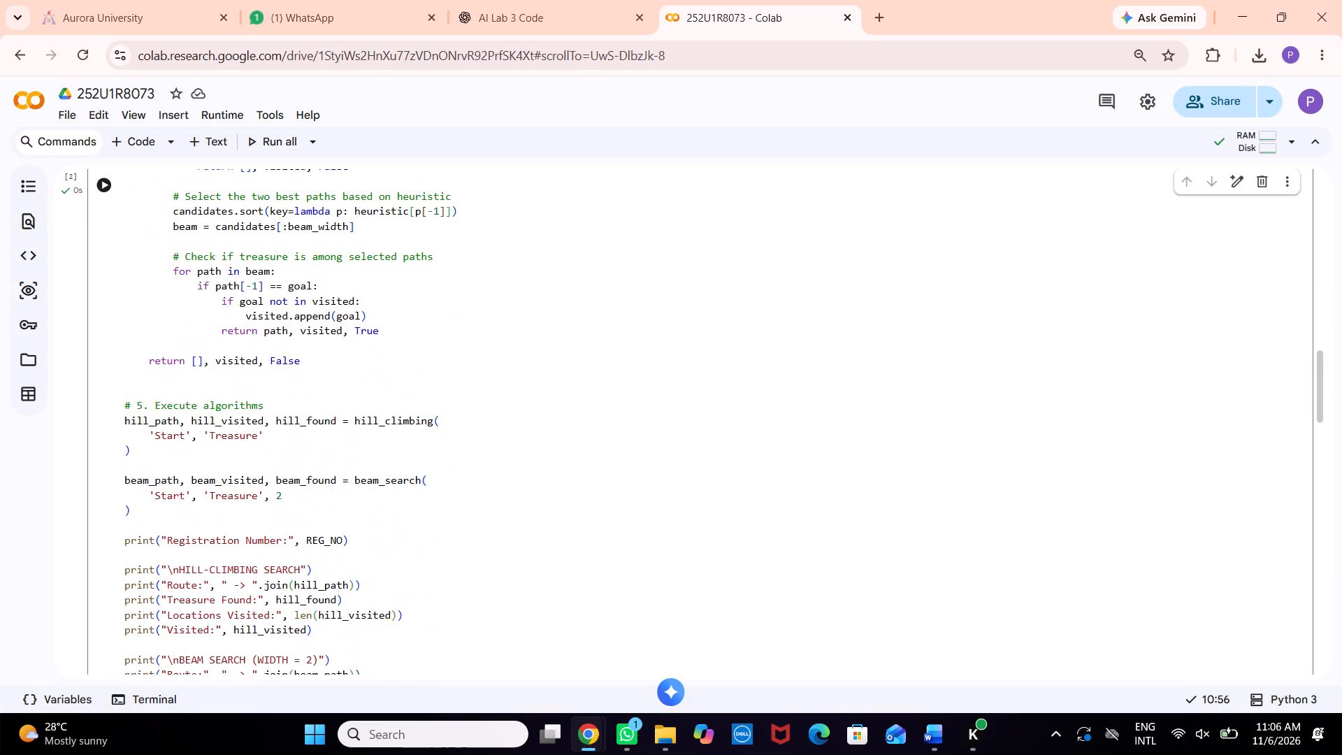
{"action": "scroll", "coordinate": [506, 557], "scroll_direction": "down", "scroll_amount": 1}
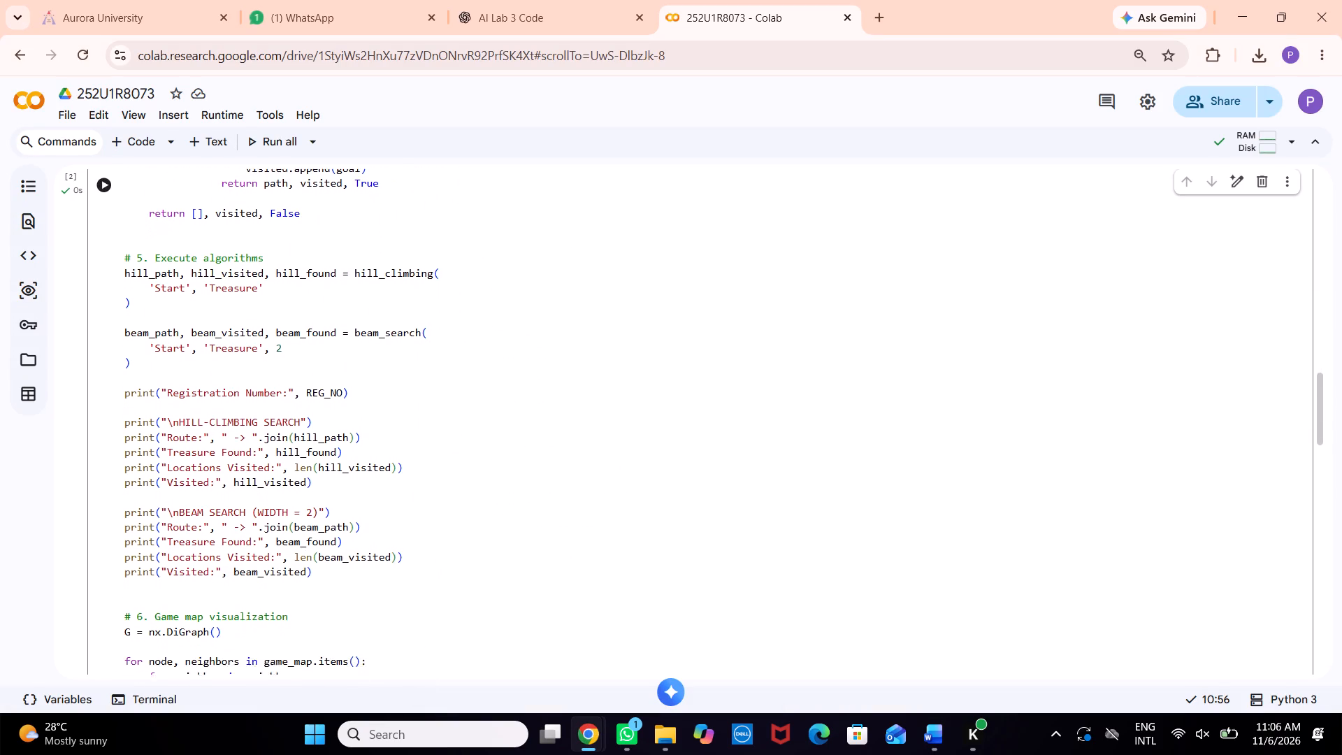
{"action": "scroll", "coordinate": [506, 557], "scroll_direction": "down", "scroll_amount": 2}
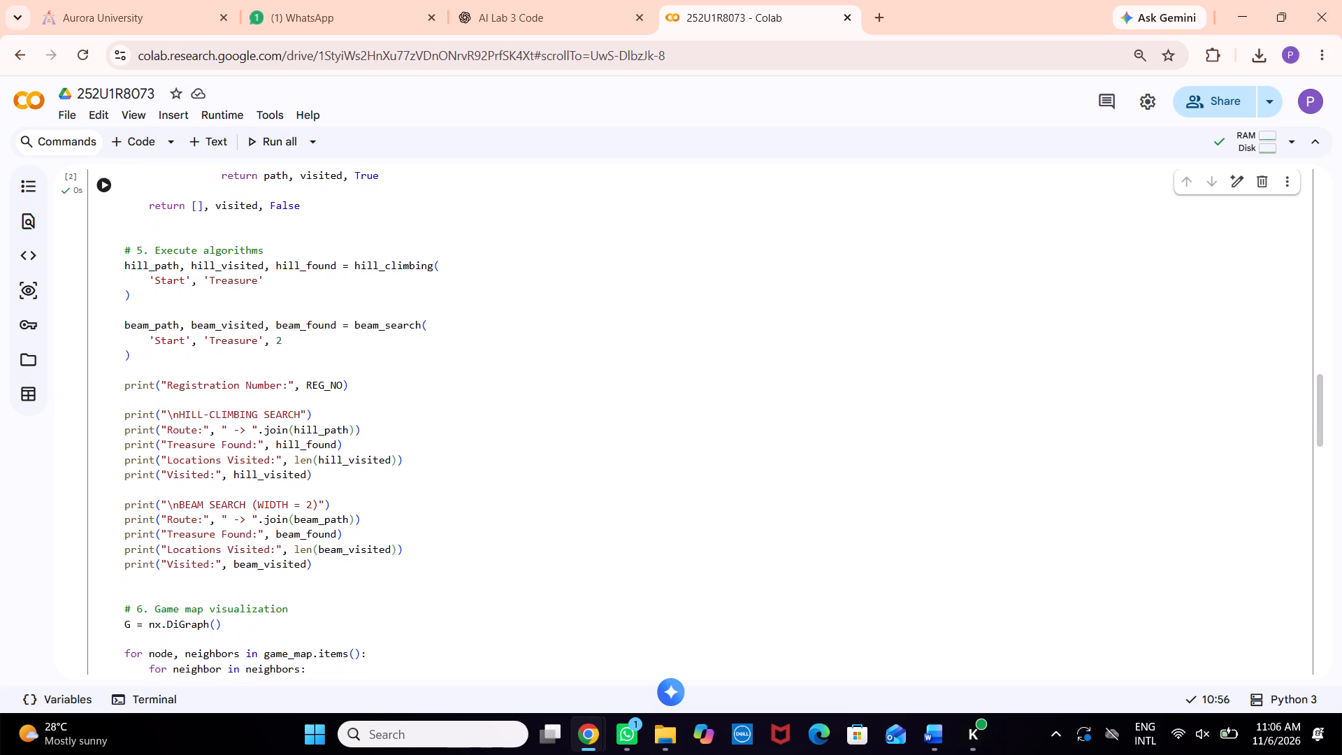
{"action": "scroll", "coordinate": [506, 557], "scroll_direction": "down", "scroll_amount": 1}
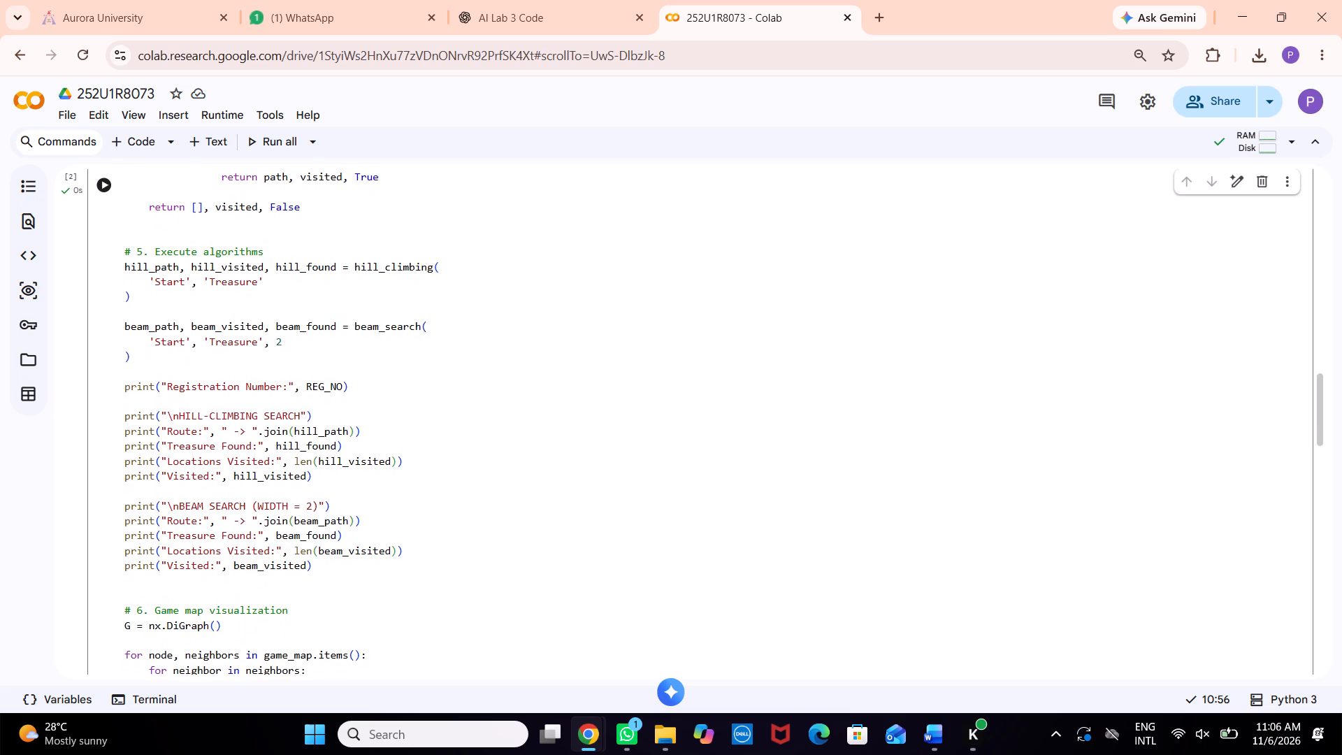
{"action": "key", "text": "Print"}
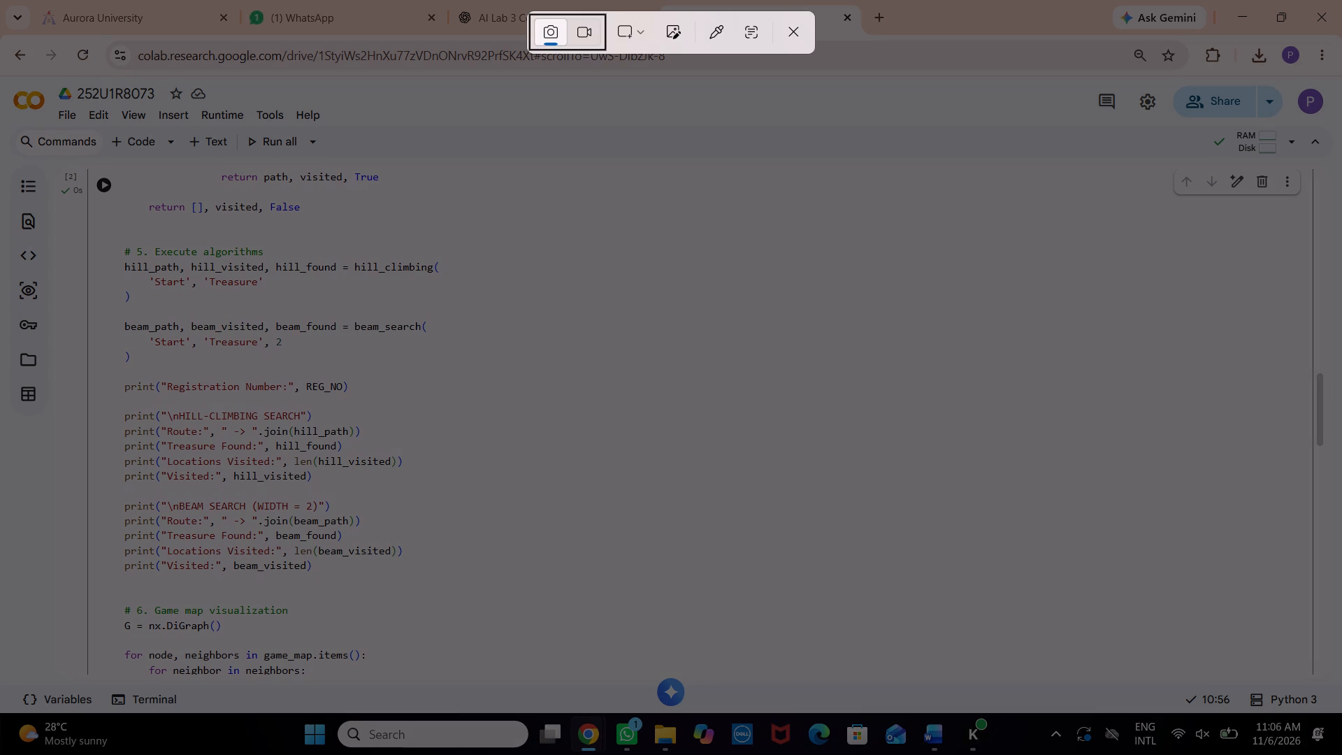
{"action": "left_click_drag", "start_coordinate": [6, 73], "coordinate": [1071, 711]}
{"action": "scroll", "coordinate": [839, 421], "scroll_direction": "up", "scroll_amount": 1}
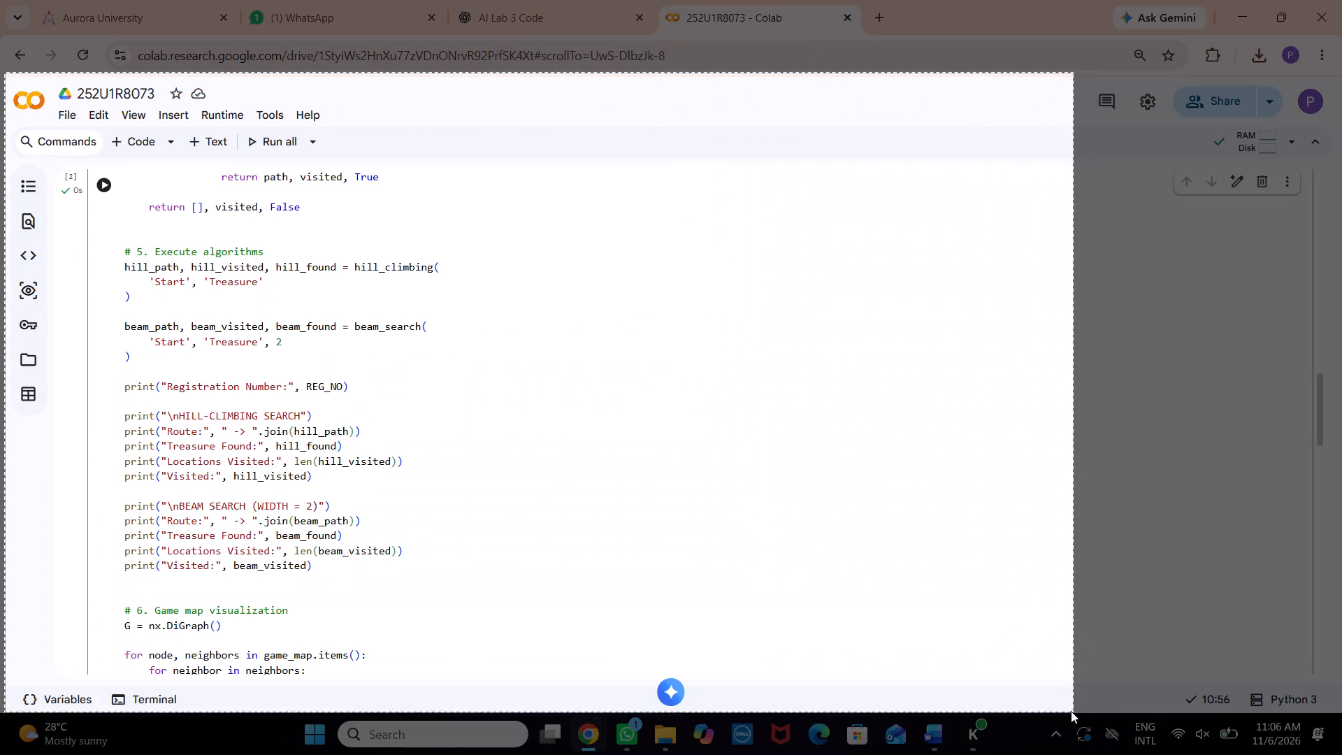
{"action": "scroll", "coordinate": [1071, 711], "scroll_direction": "up", "scroll_amount": 1}
{"action": "left_click_drag", "start_coordinate": [1071, 711], "coordinate": [1051, 681]}
{"action": "scroll", "coordinate": [1051, 682], "scroll_direction": "up", "scroll_amount": 1}
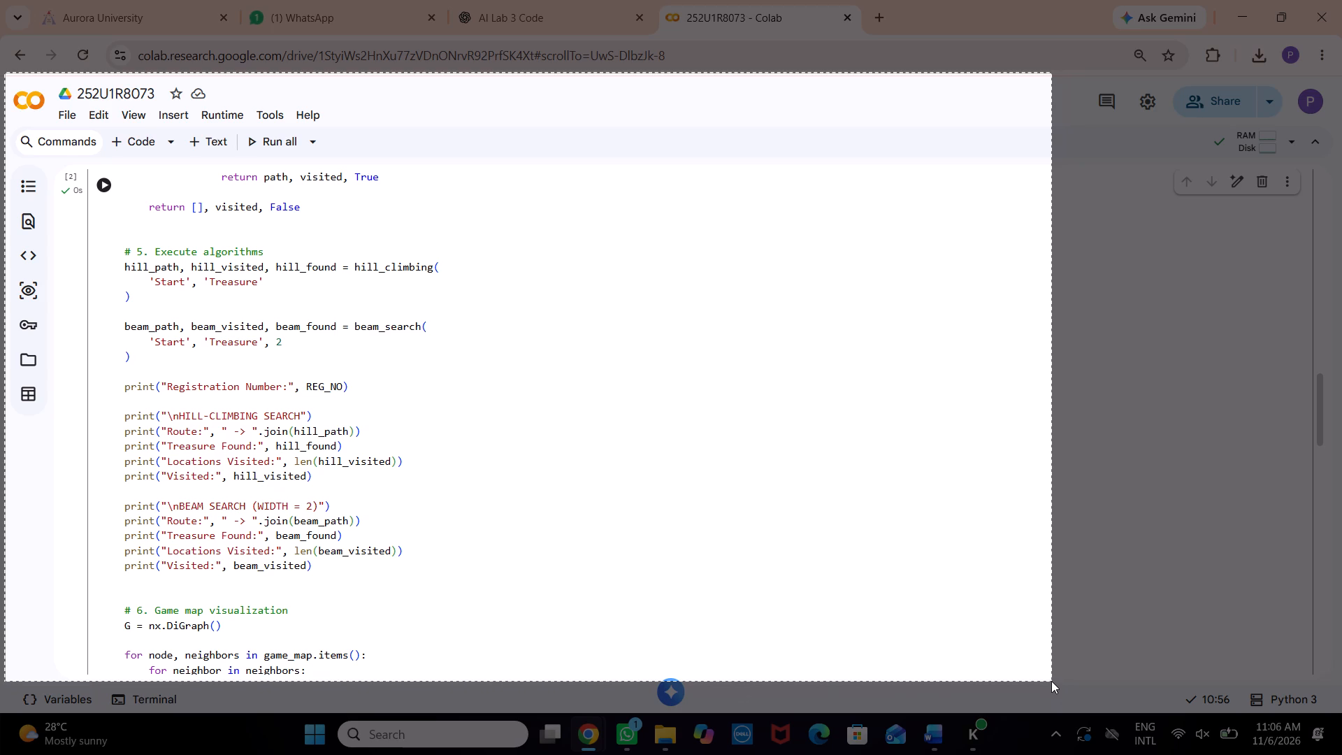
{"action": "left_click_drag", "start_coordinate": [1051, 681], "coordinate": [1051, 681]}
{"action": "scroll", "coordinate": [1051, 681], "scroll_direction": "up", "scroll_amount": 1}
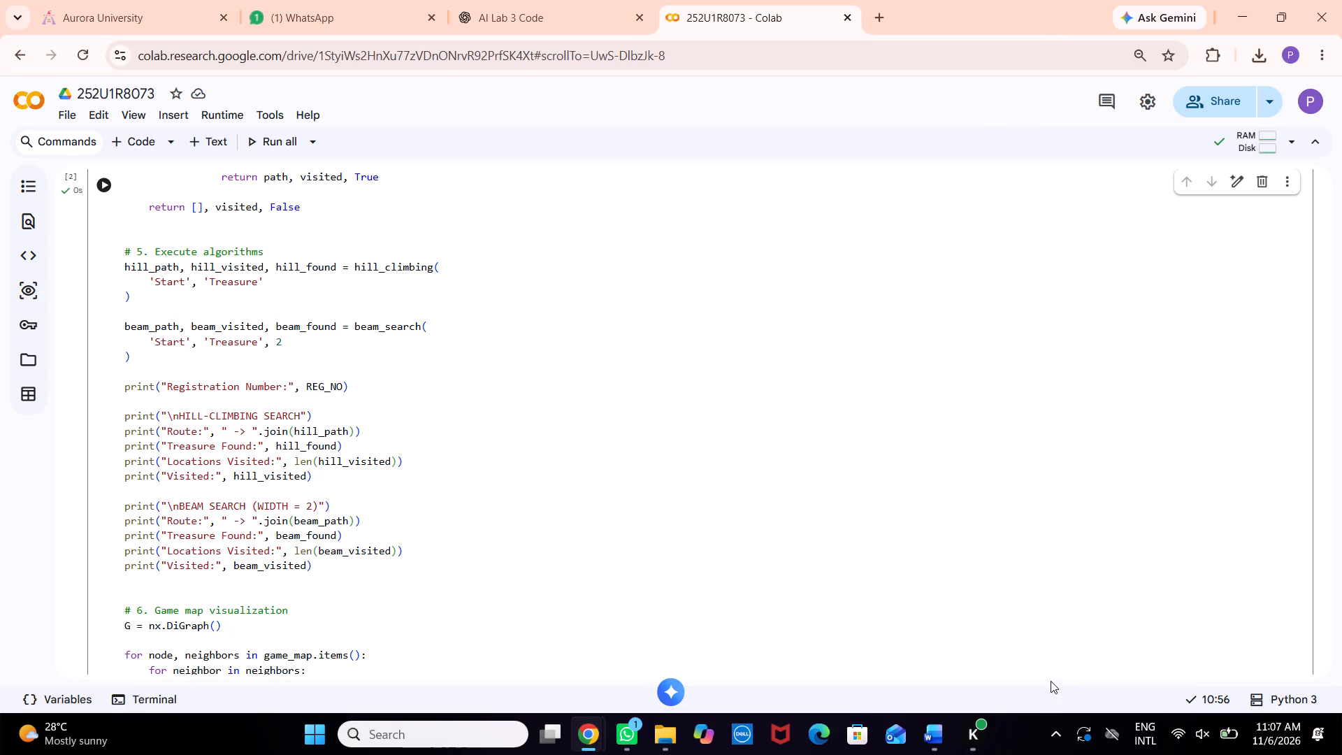
Switch to the Word report and paste the "5. Execute algorithms" screenshot below the Beam Search image.
{"action": "left_click", "coordinate": [936, 731]}
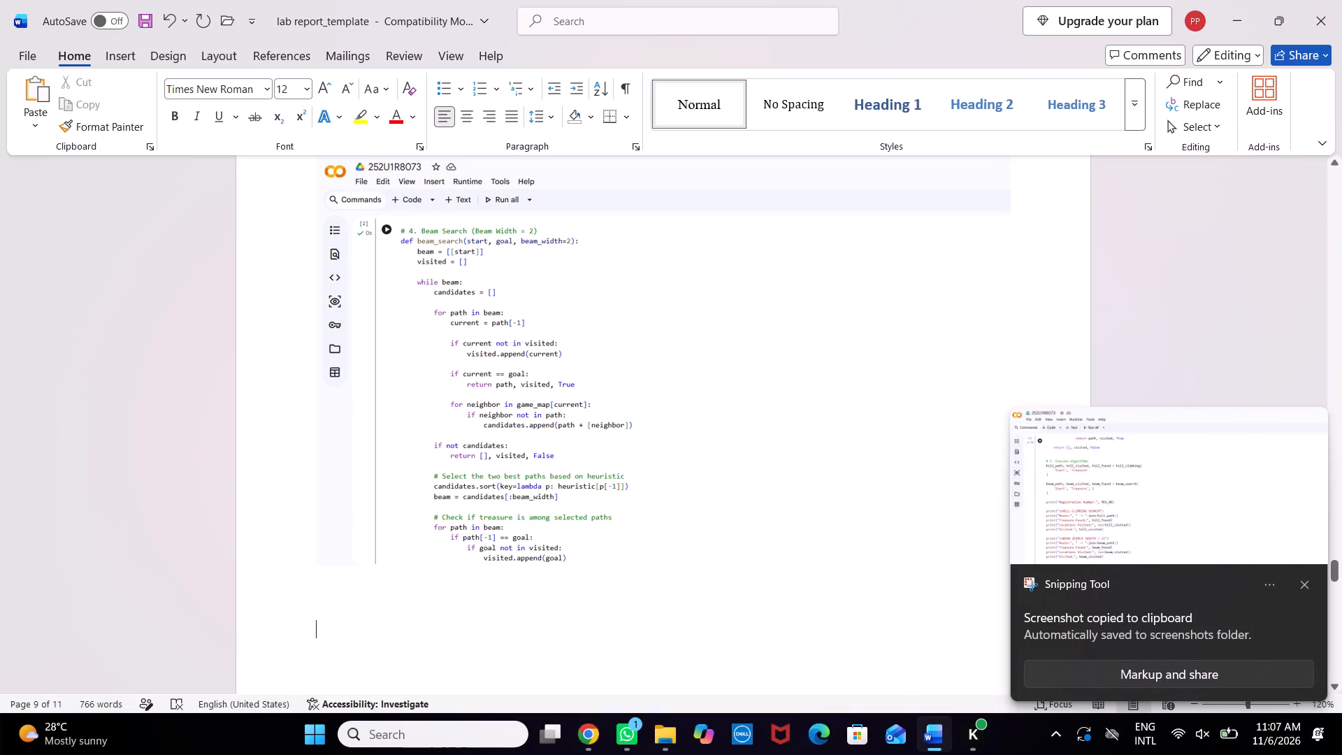
{"action": "key", "text": "ctrl+v"}
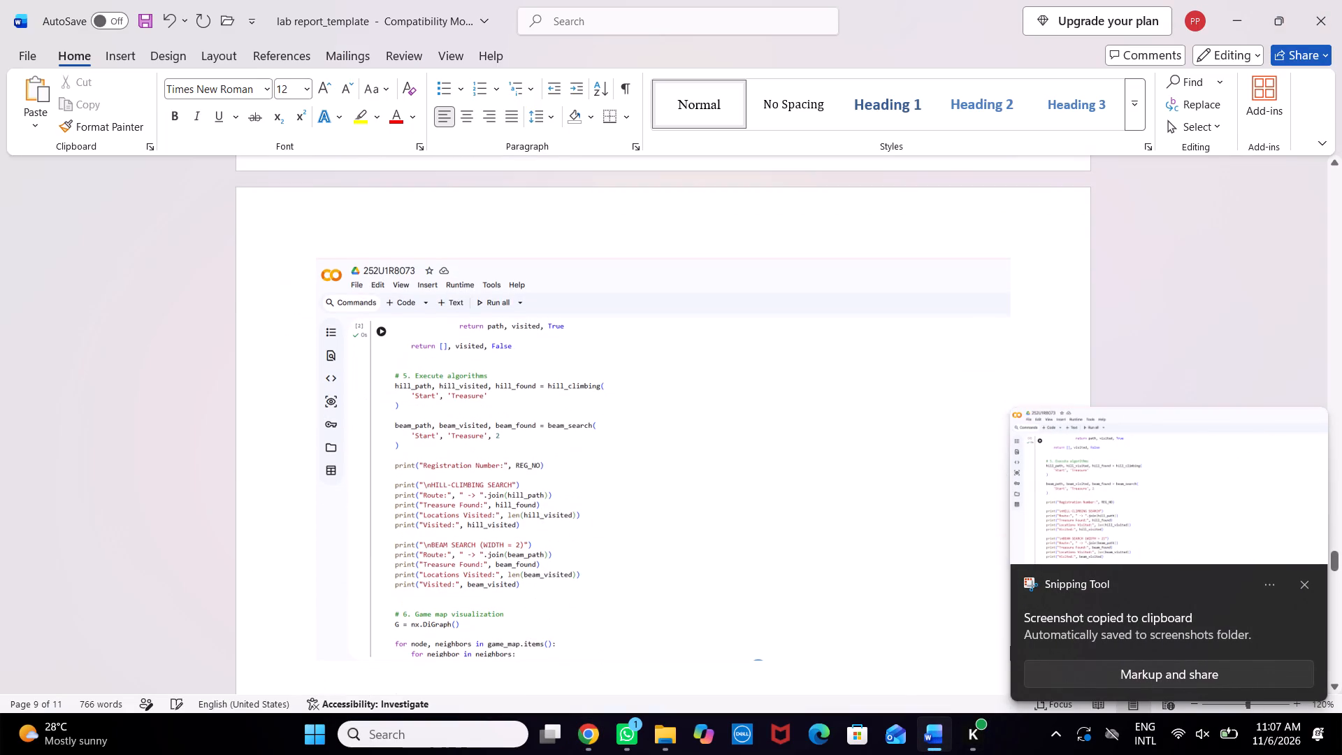
Switch to the Colab notebook in Chrome and capture the game map visualization code through plt.show() together with the notebook title.
{"action": "scroll", "coordinate": [580, 625], "scroll_direction": "down", "scroll_amount": 1}
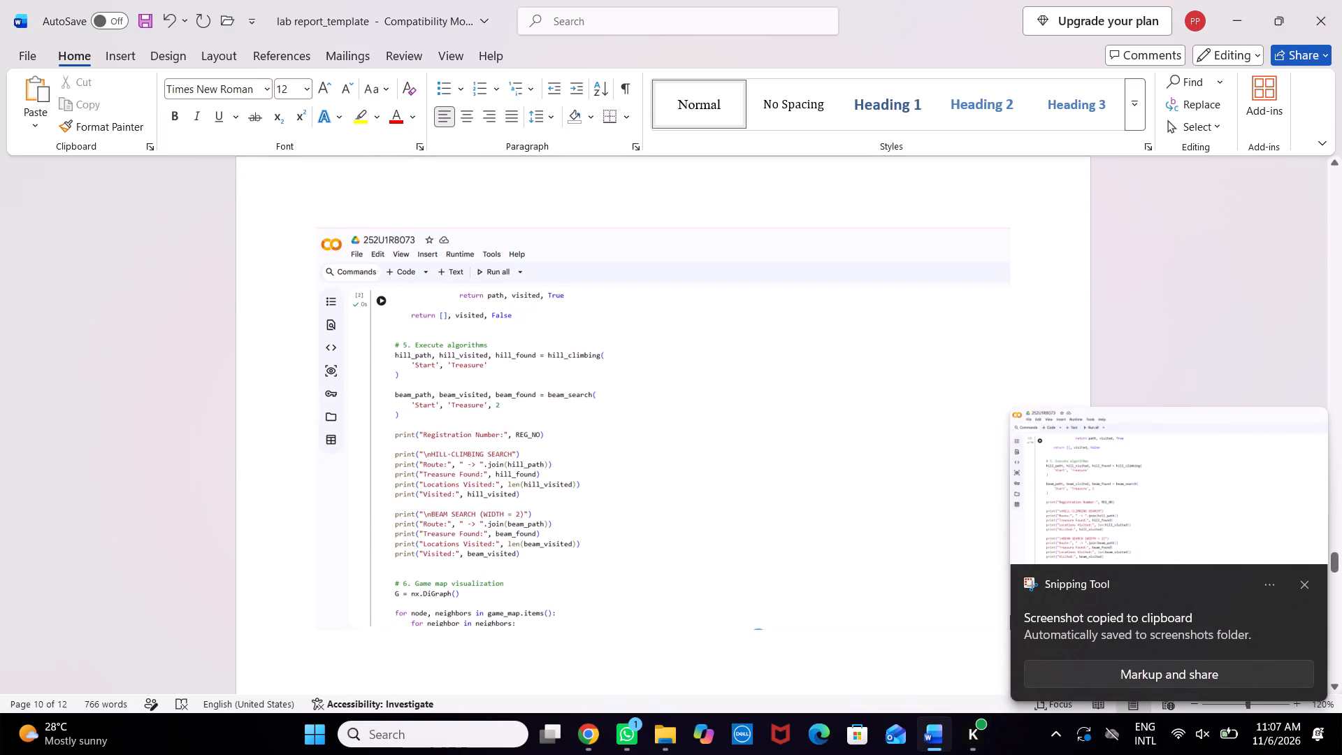
{"action": "scroll", "coordinate": [580, 625], "scroll_direction": "down", "scroll_amount": 2}
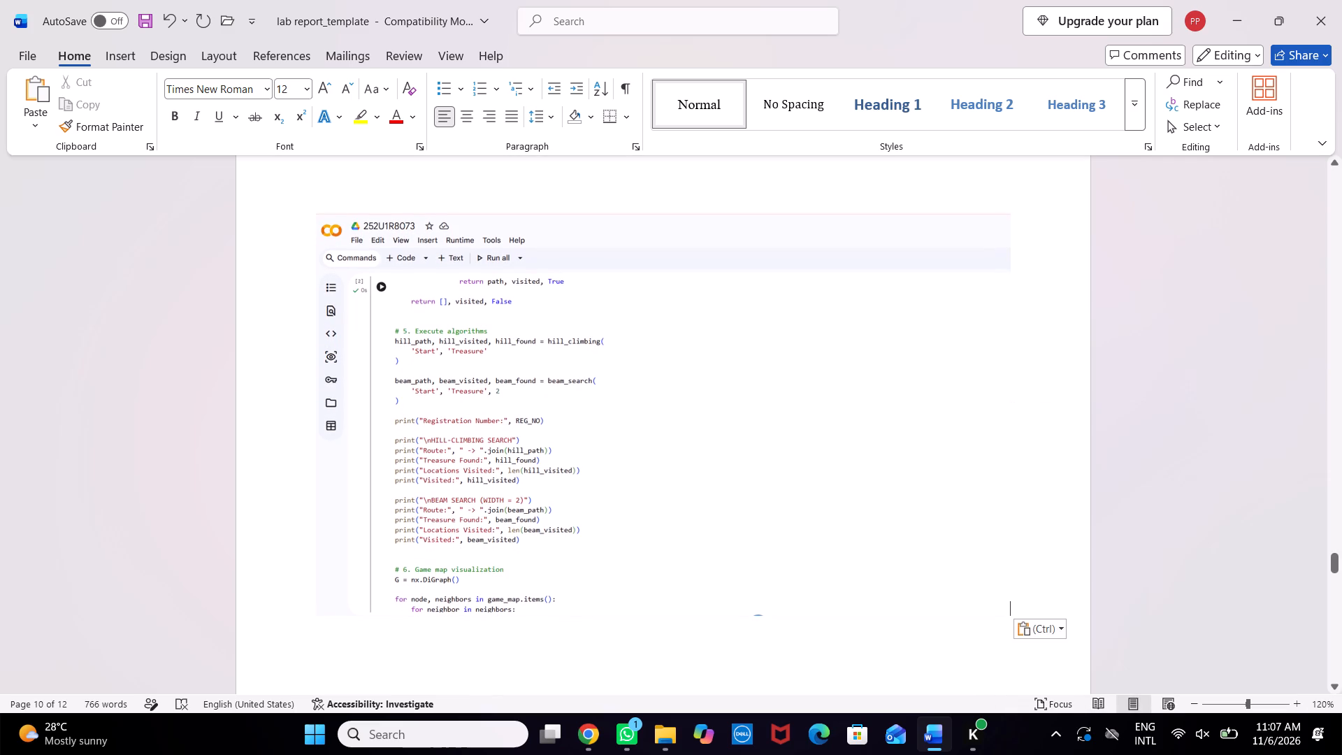
{"action": "scroll", "coordinate": [580, 625], "scroll_direction": "down", "scroll_amount": 1}
{"action": "left_click", "coordinate": [591, 726]}
{"action": "left_click", "coordinate": [535, 662]}
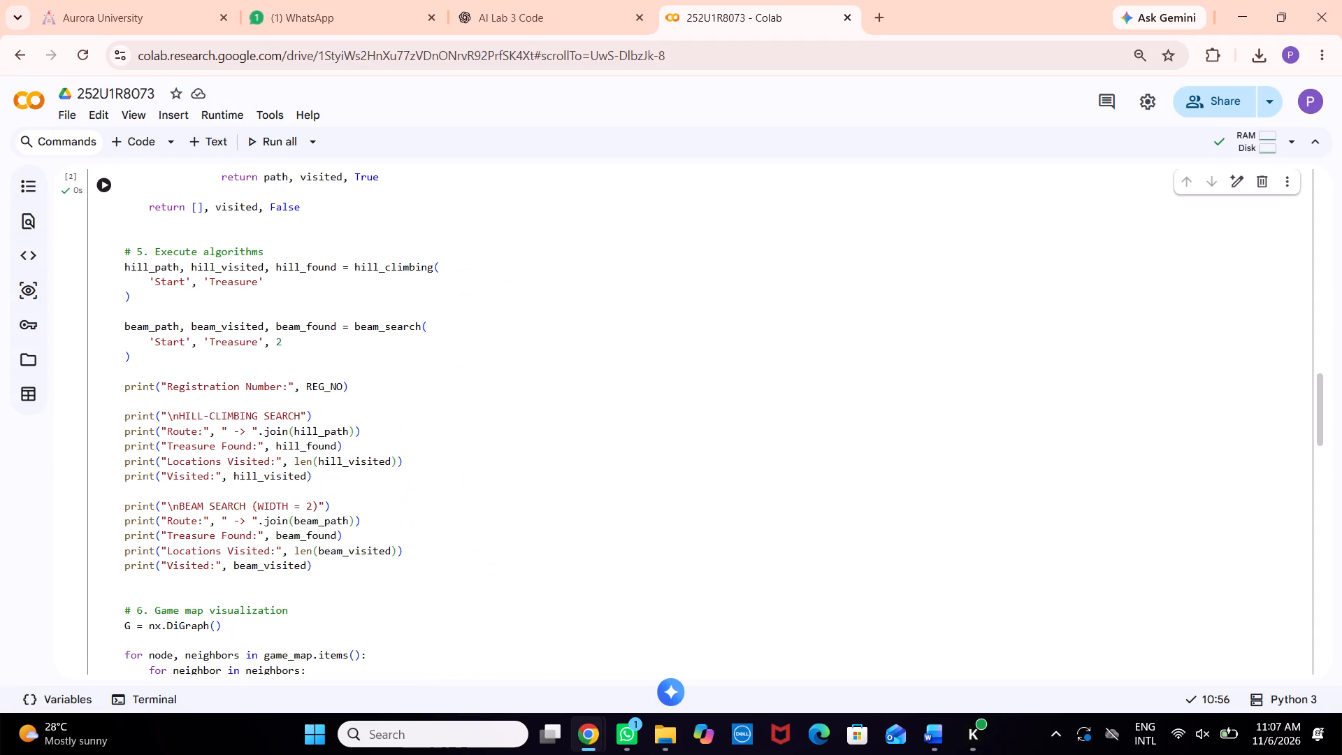
{"action": "scroll", "coordinate": [500, 592], "scroll_direction": "down", "scroll_amount": 6}
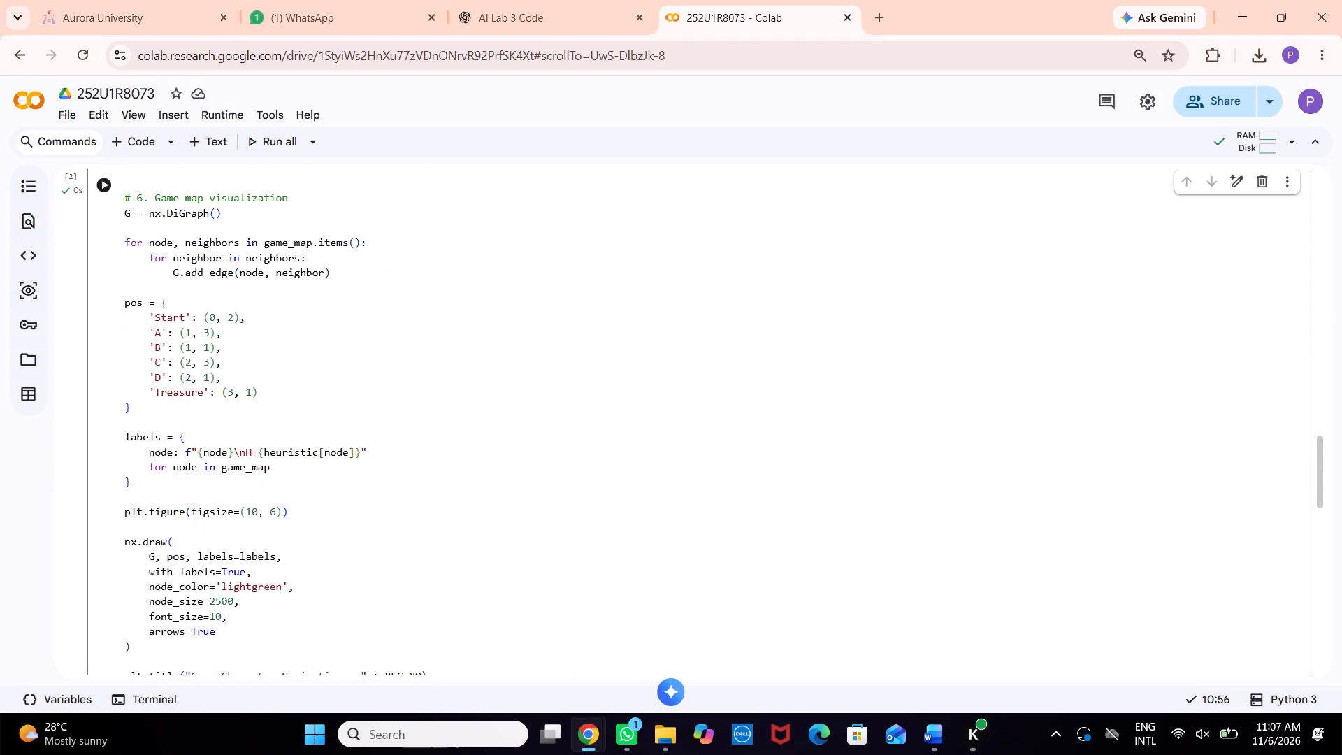
{"action": "scroll", "coordinate": [500, 592], "scroll_direction": "down", "scroll_amount": 1}
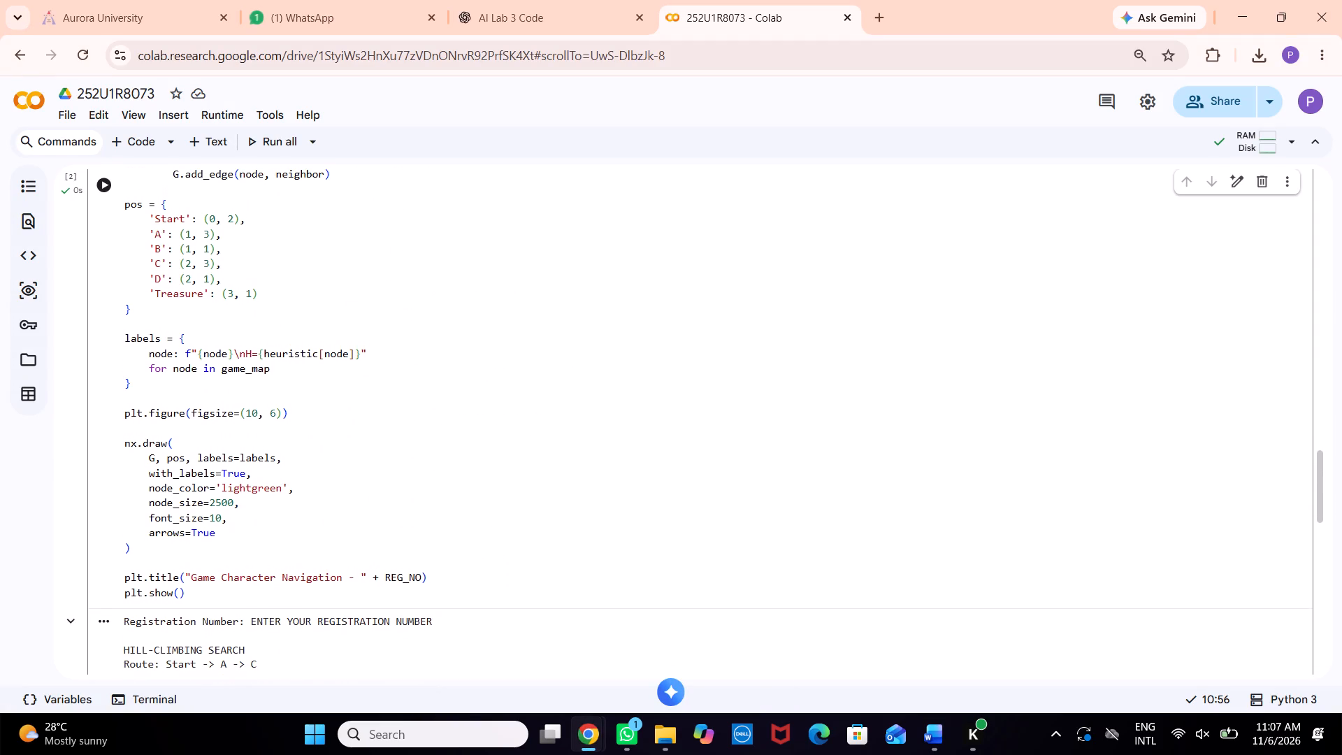
{"action": "scroll", "coordinate": [500, 592], "scroll_direction": "down", "scroll_amount": 2}
{"action": "key", "text": "Print"}
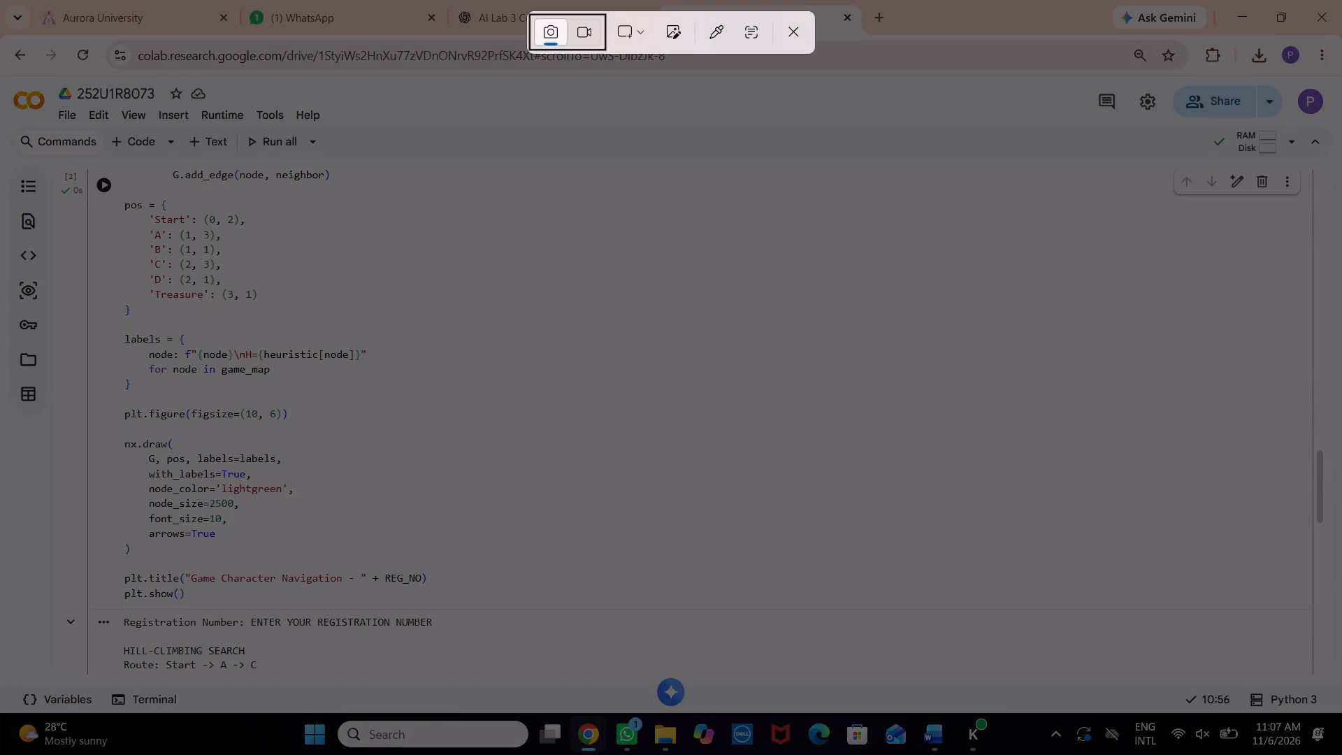
{"action": "left_click_drag", "start_coordinate": [0, 71], "coordinate": [863, 368]}
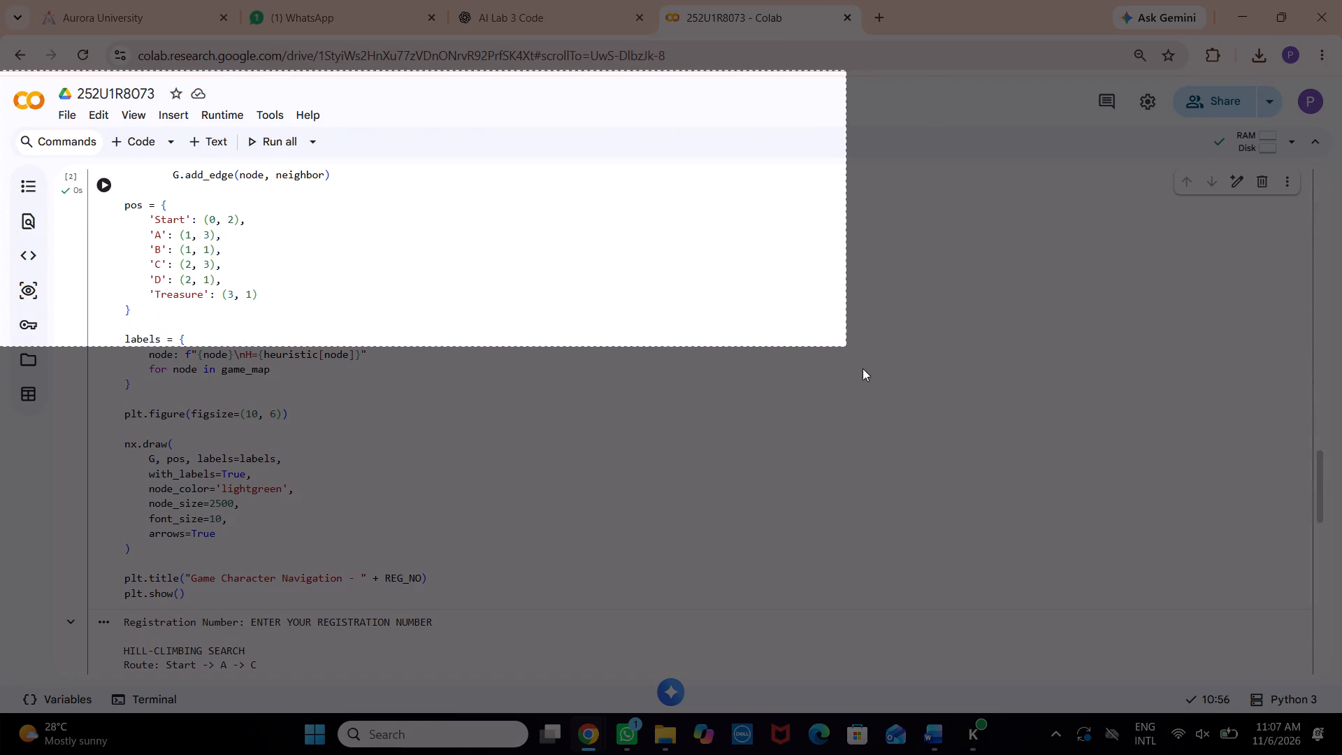
{"action": "left_click_drag", "start_coordinate": [863, 368], "coordinate": [931, 610]}
Switch to the Word report and replace the old game map visualization code screenshot with the new capture.
{"action": "left_click", "coordinate": [943, 735]}
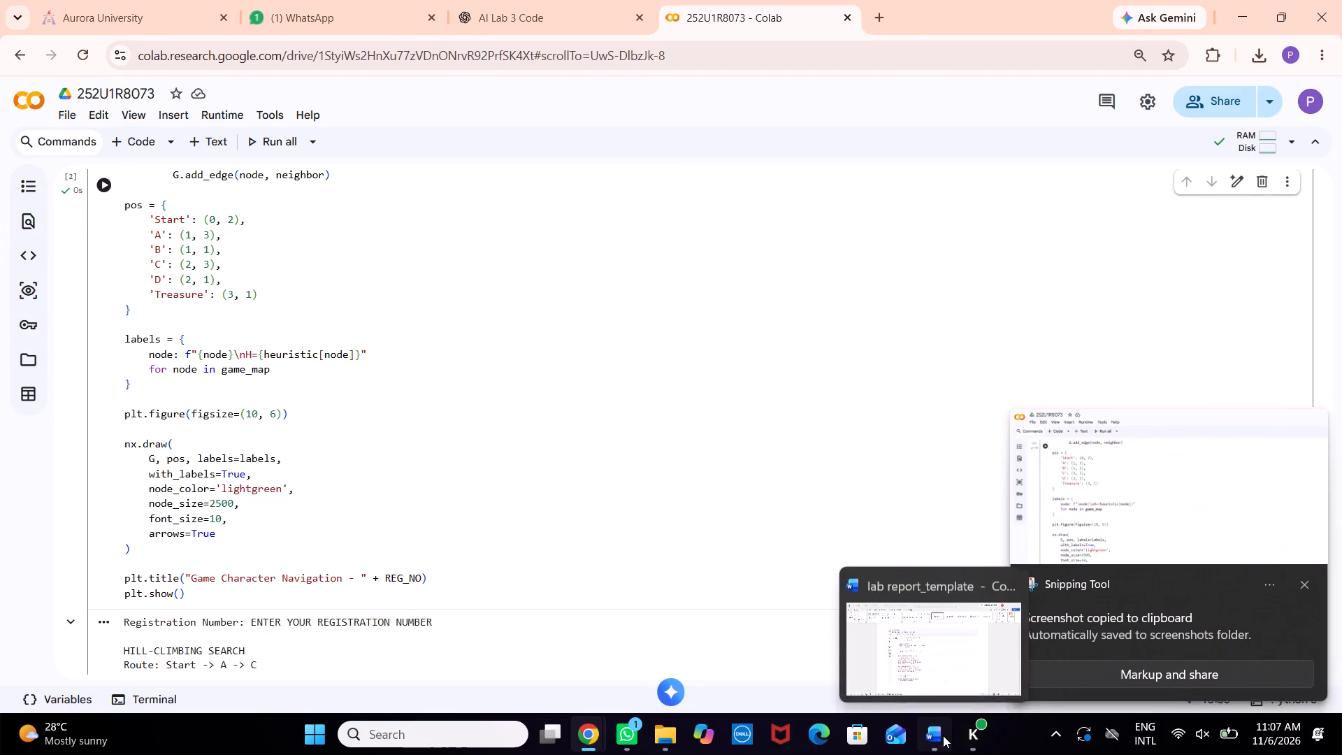
{"action": "scroll", "coordinate": [651, 563], "scroll_direction": "down", "scroll_amount": 4}
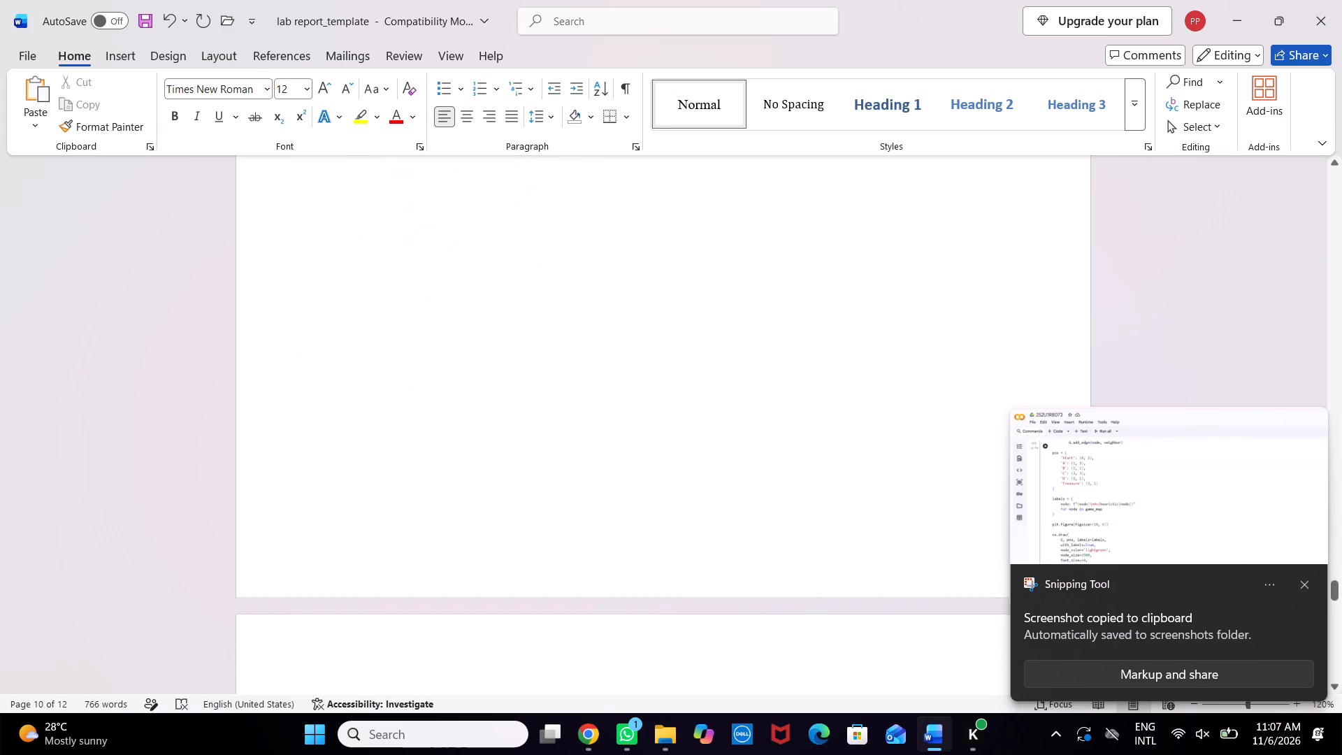
{"action": "scroll", "coordinate": [651, 563], "scroll_direction": "down", "scroll_amount": 2}
{"action": "left_click", "coordinate": [651, 563]}
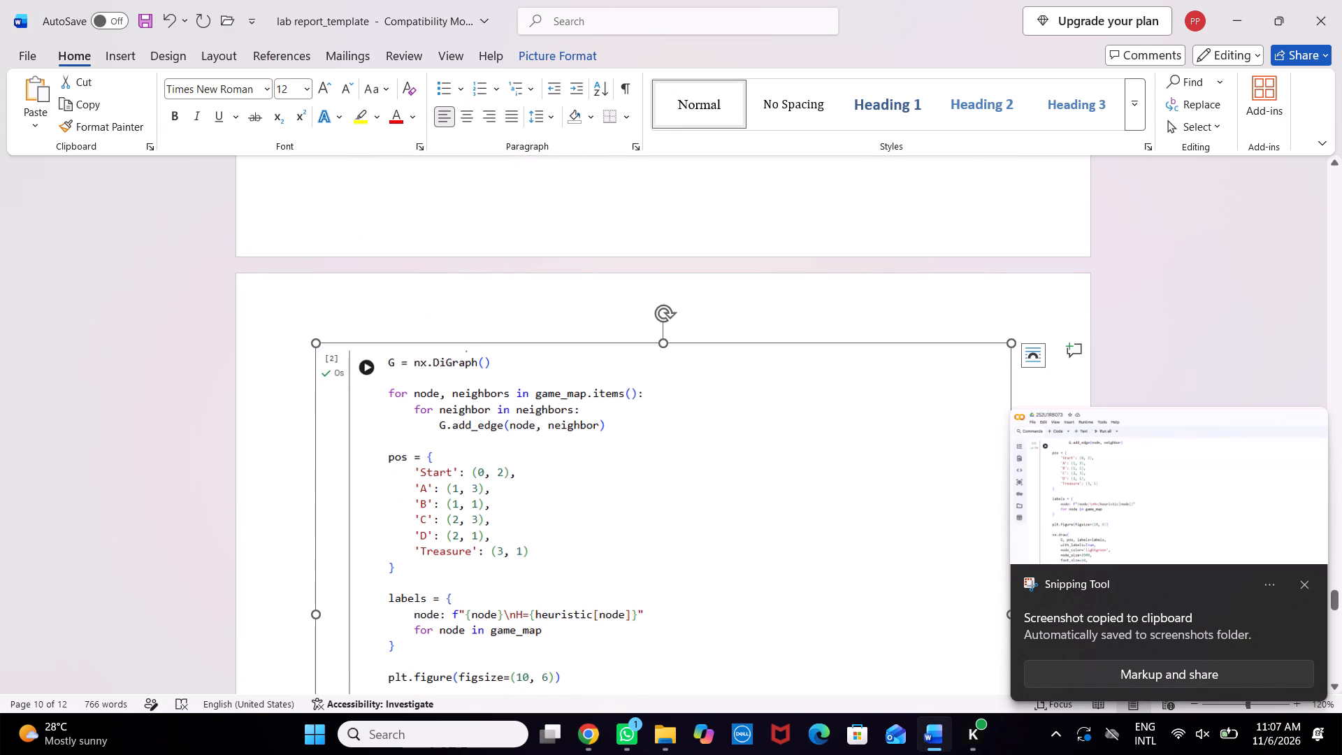
{"action": "key", "text": "BackSpace"}
{"action": "key", "text": "ctrl+v"}
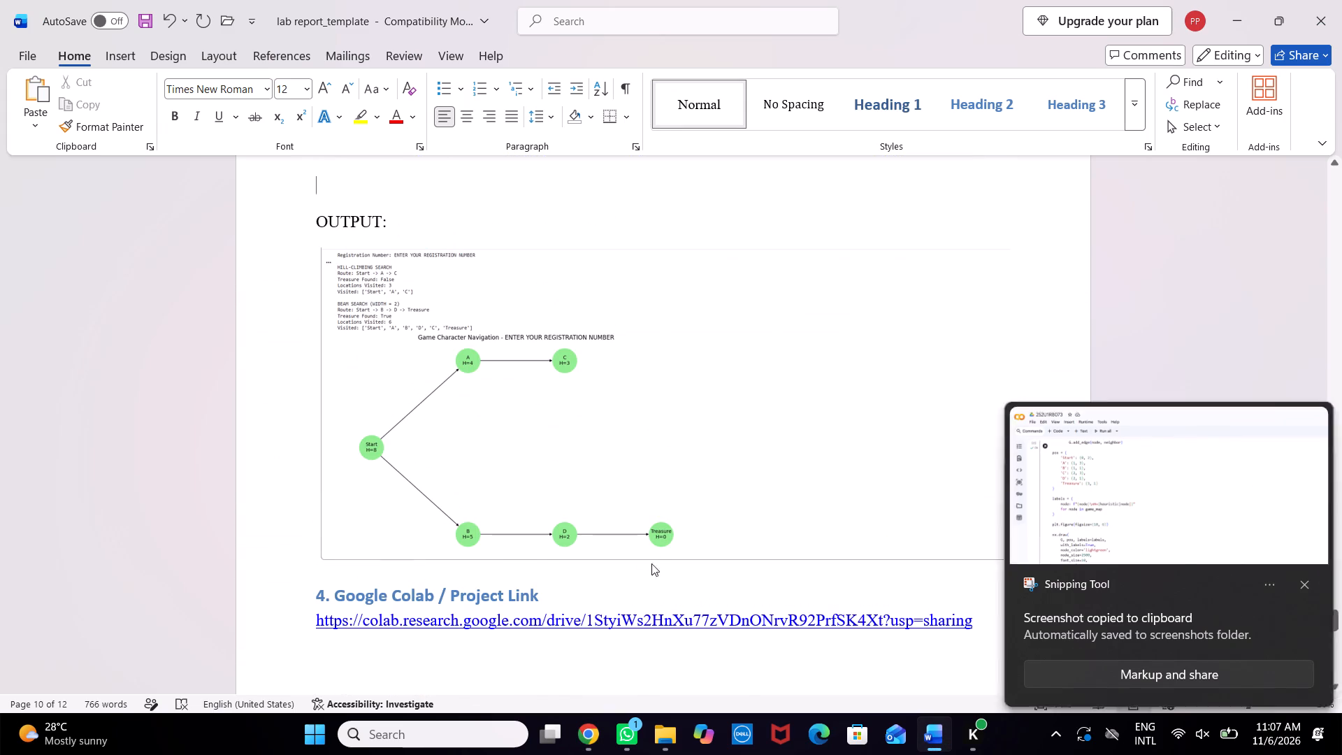
Delete the old program output screenshot below the OUTPUT: label.
{"action": "scroll", "coordinate": [651, 563], "scroll_direction": "down", "scroll_amount": 4}
{"action": "scroll", "coordinate": [651, 563], "scroll_direction": "up", "scroll_amount": 1}
{"action": "left_click", "coordinate": [651, 563]}
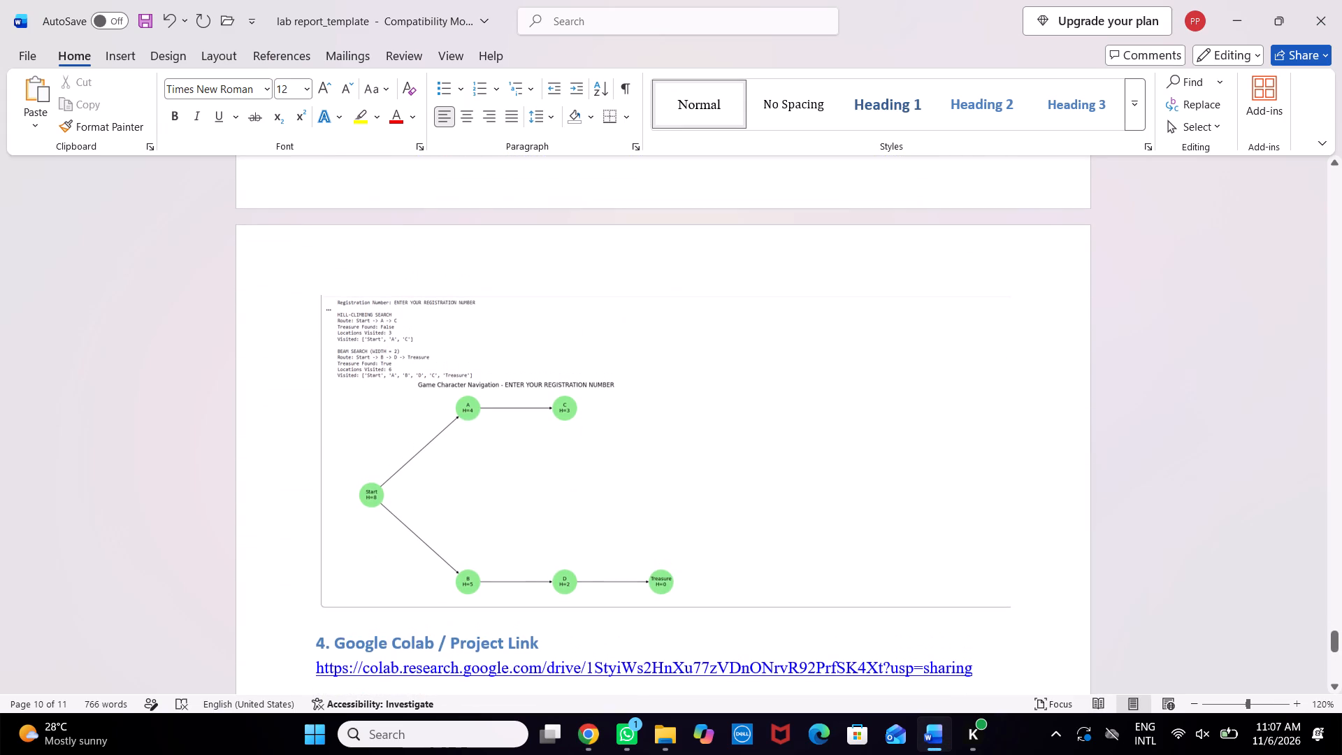
{"action": "key", "text": "BackSpace"}
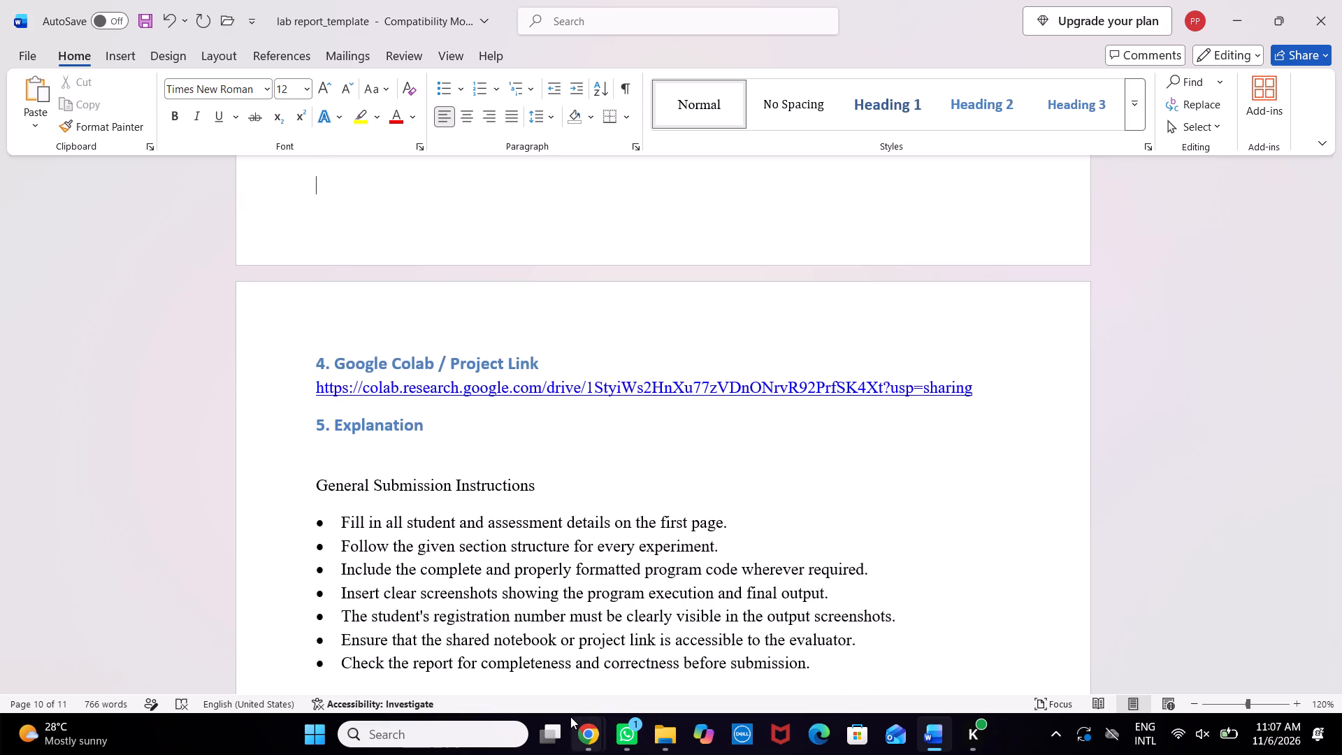
Switch to the Colab notebook in Chrome and capture the complete text output and navigation graph together with the notebook title.
{"action": "left_click", "coordinate": [570, 717]}
{"action": "left_click", "coordinate": [507, 647]}
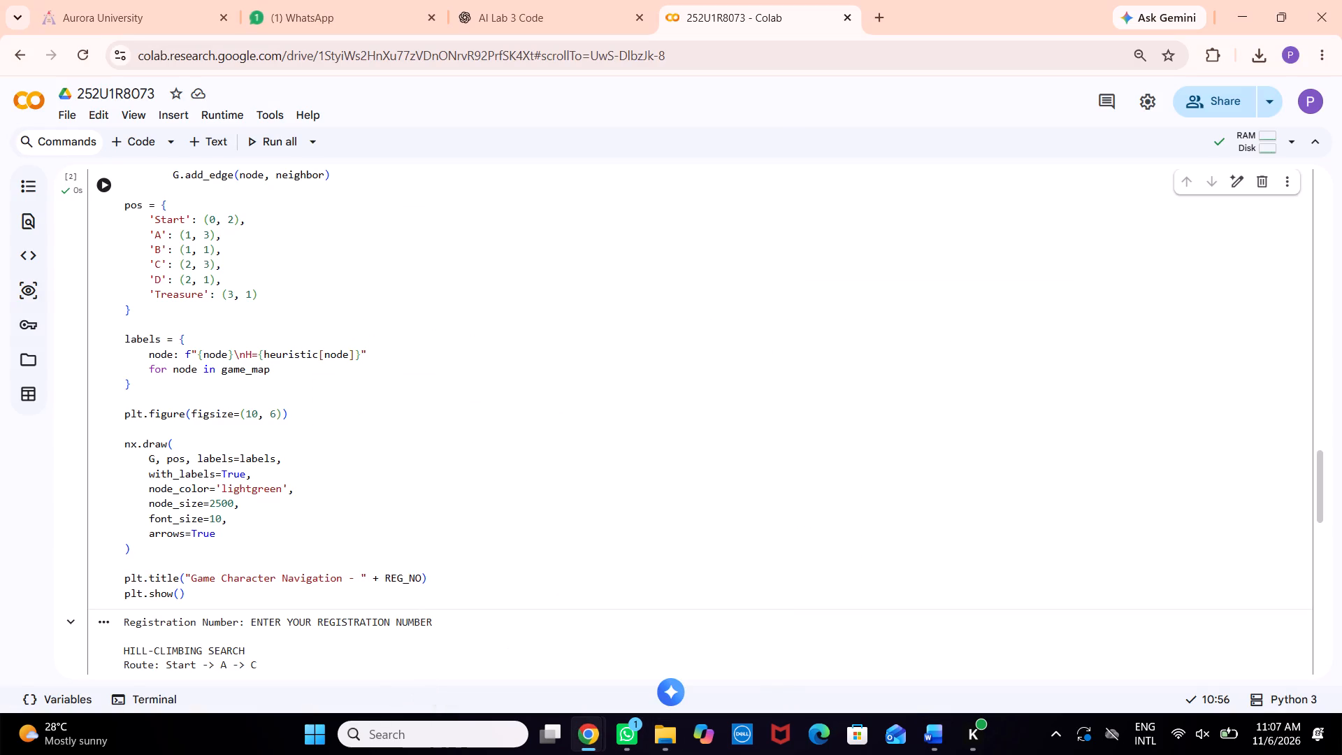
{"action": "scroll", "coordinate": [486, 607], "scroll_direction": "down", "scroll_amount": 4}
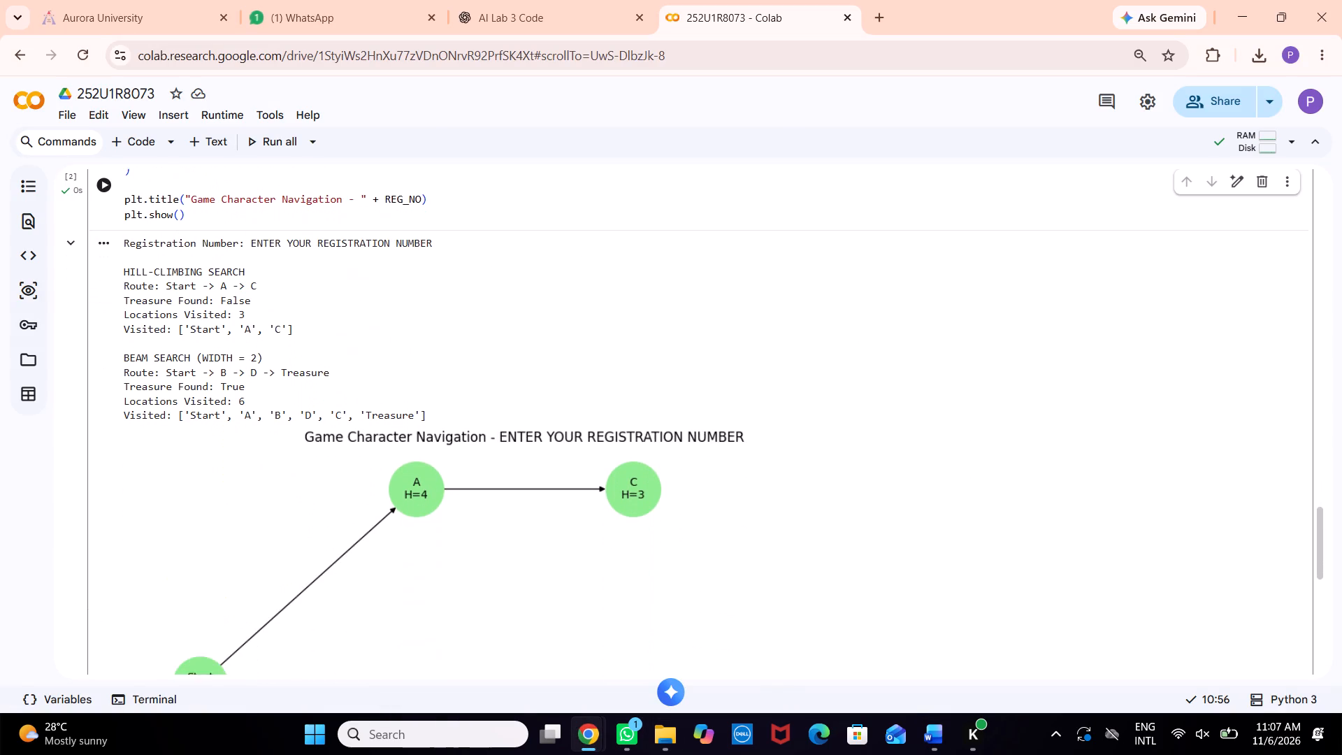
{"action": "scroll", "coordinate": [486, 607], "scroll_direction": "down", "scroll_amount": 2}
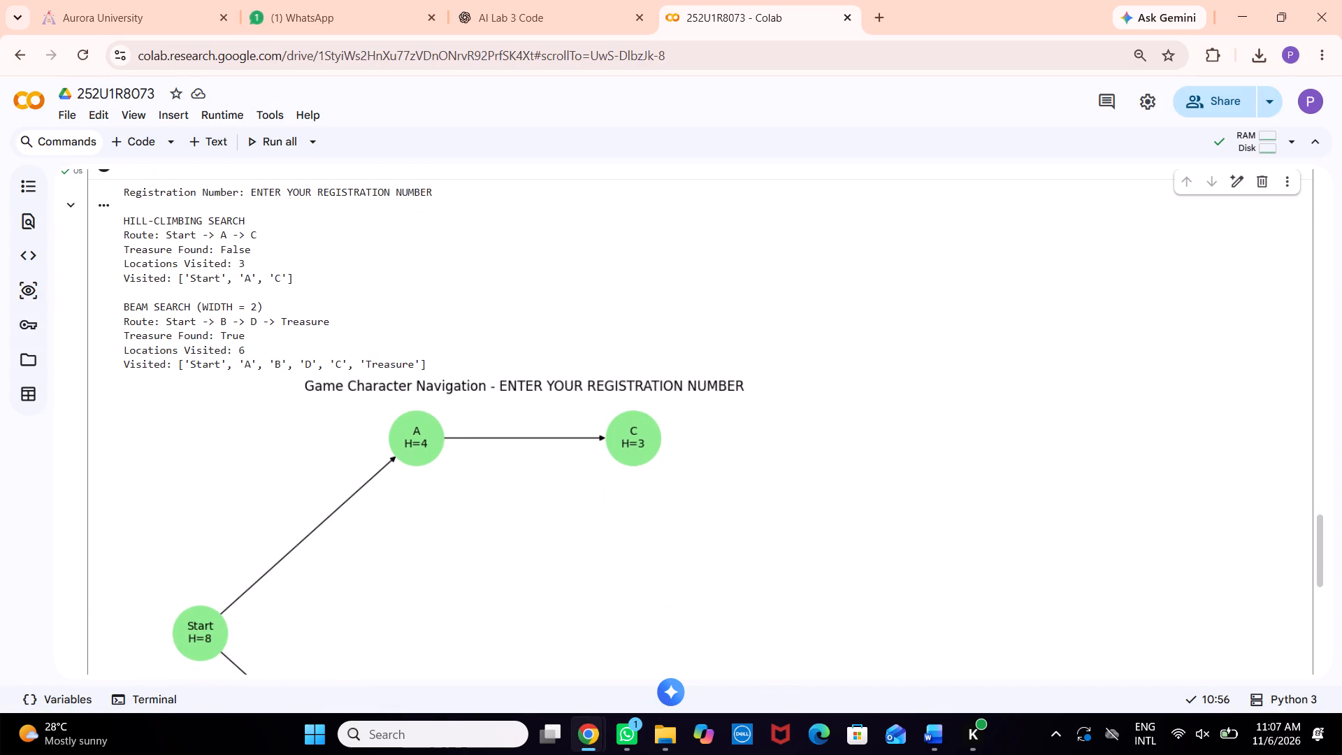
{"action": "key", "text": "ctrl+minus"}
{"action": "key", "text": "ctrl+minus"}
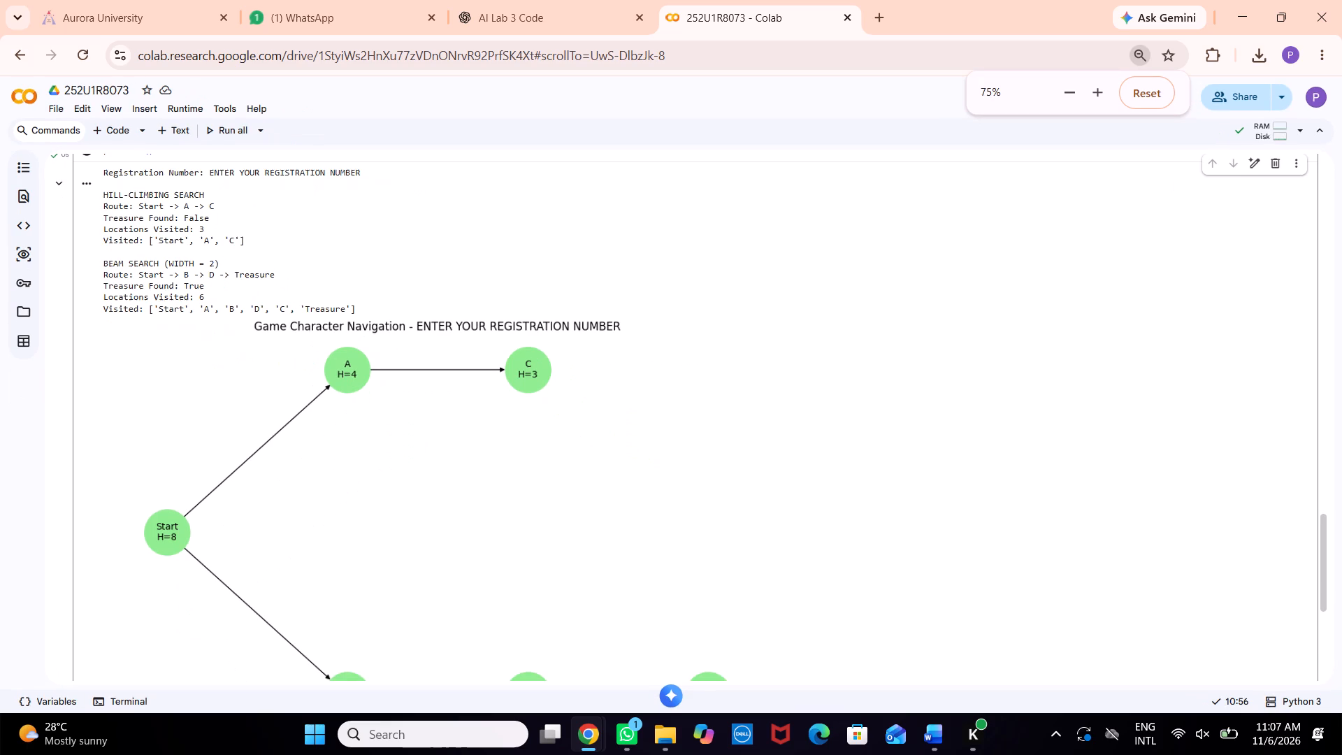
{"action": "key", "text": "ctrl+minus"}
{"action": "key", "text": "Print"}
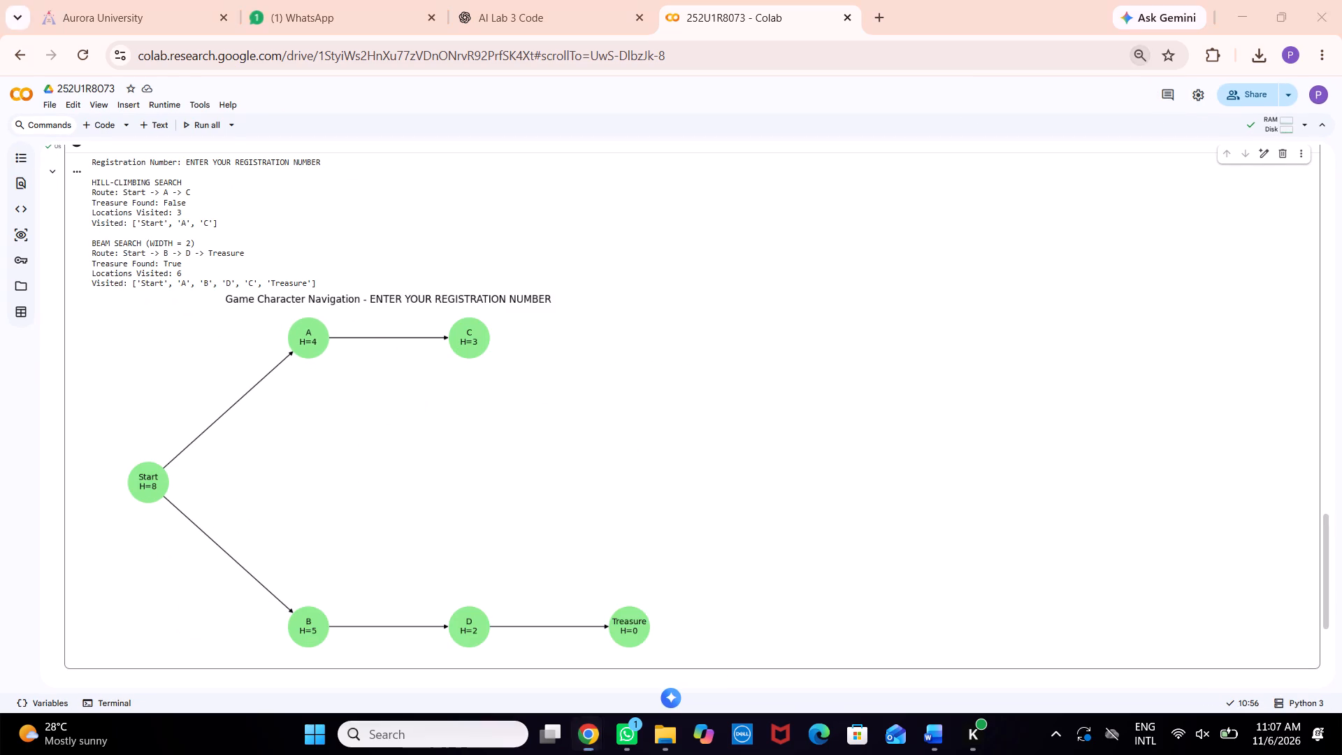
{"action": "left_click_drag", "start_coordinate": [0, 73], "coordinate": [882, 372]}
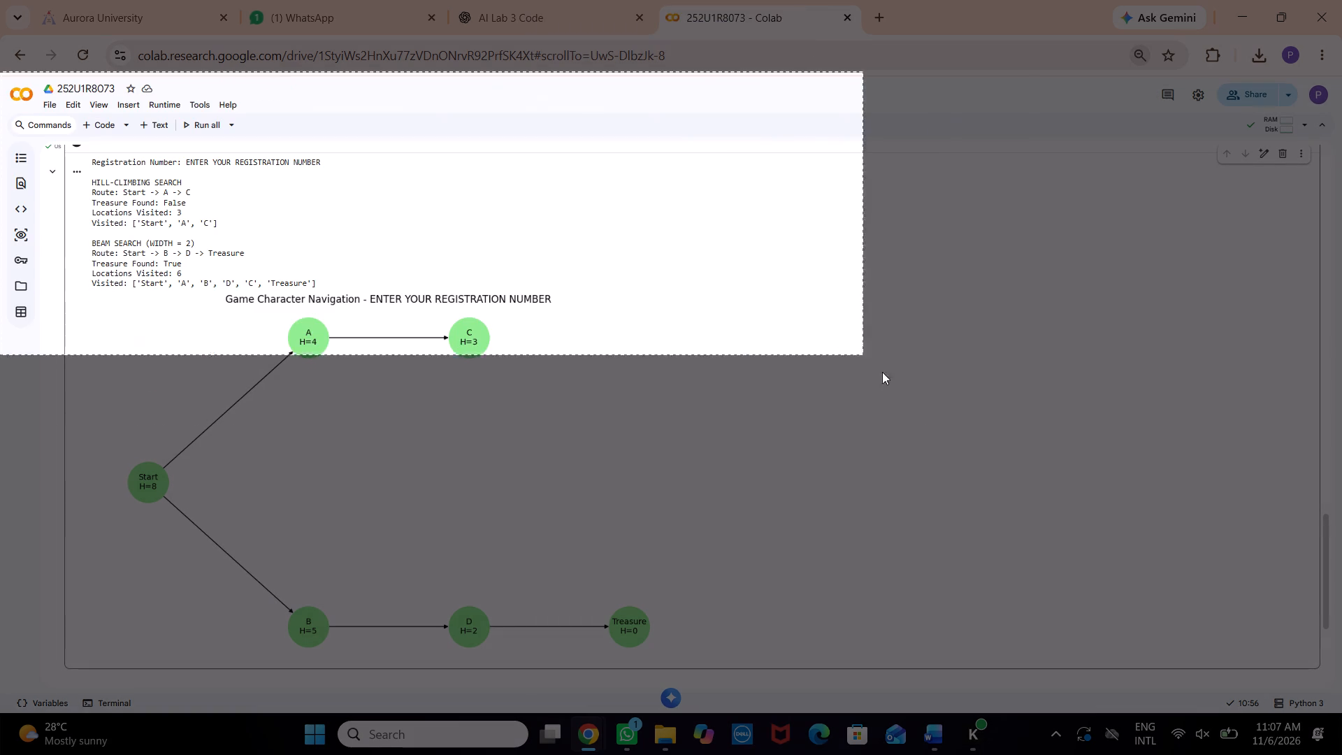
{"action": "left_click_drag", "start_coordinate": [882, 372], "coordinate": [1079, 668]}
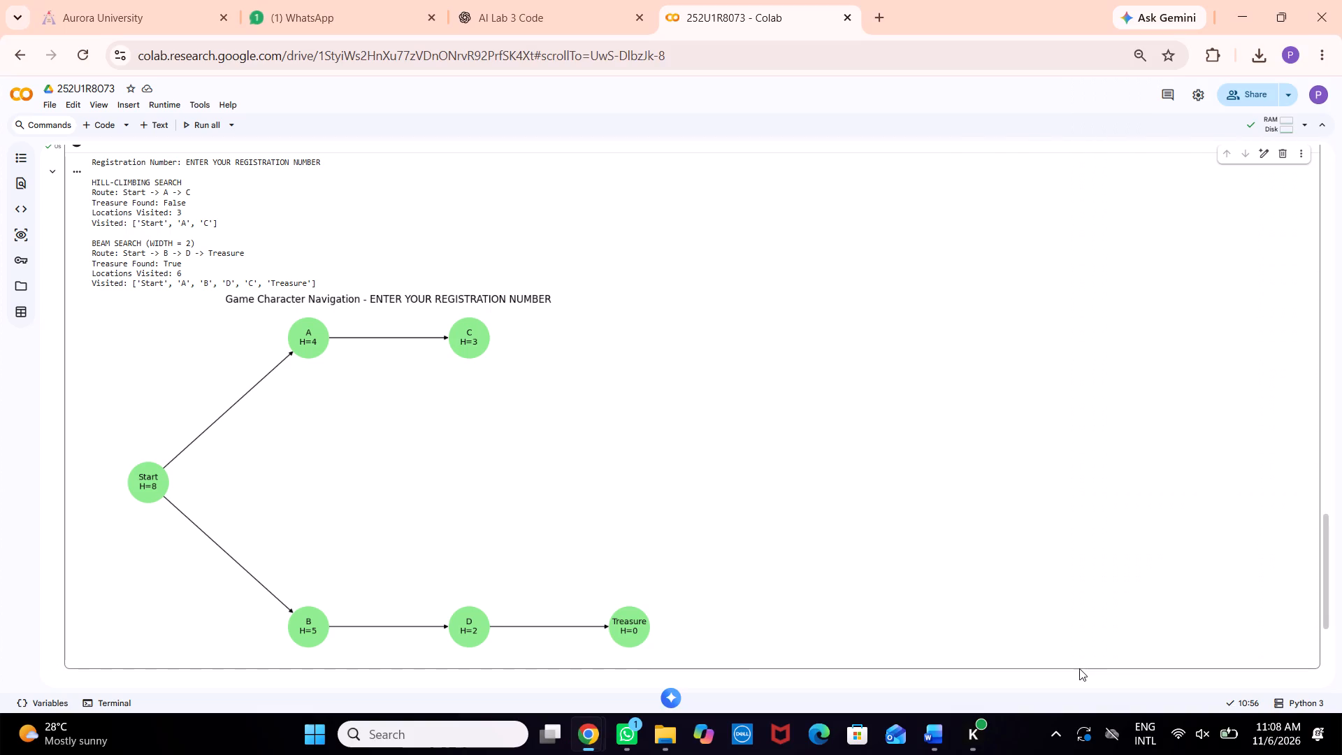
Switch to the Word report and paste the output screenshot below the OUTPUT: label.
{"action": "left_click", "coordinate": [934, 727]}
{"action": "scroll", "coordinate": [616, 416], "scroll_direction": "up", "scroll_amount": 1}
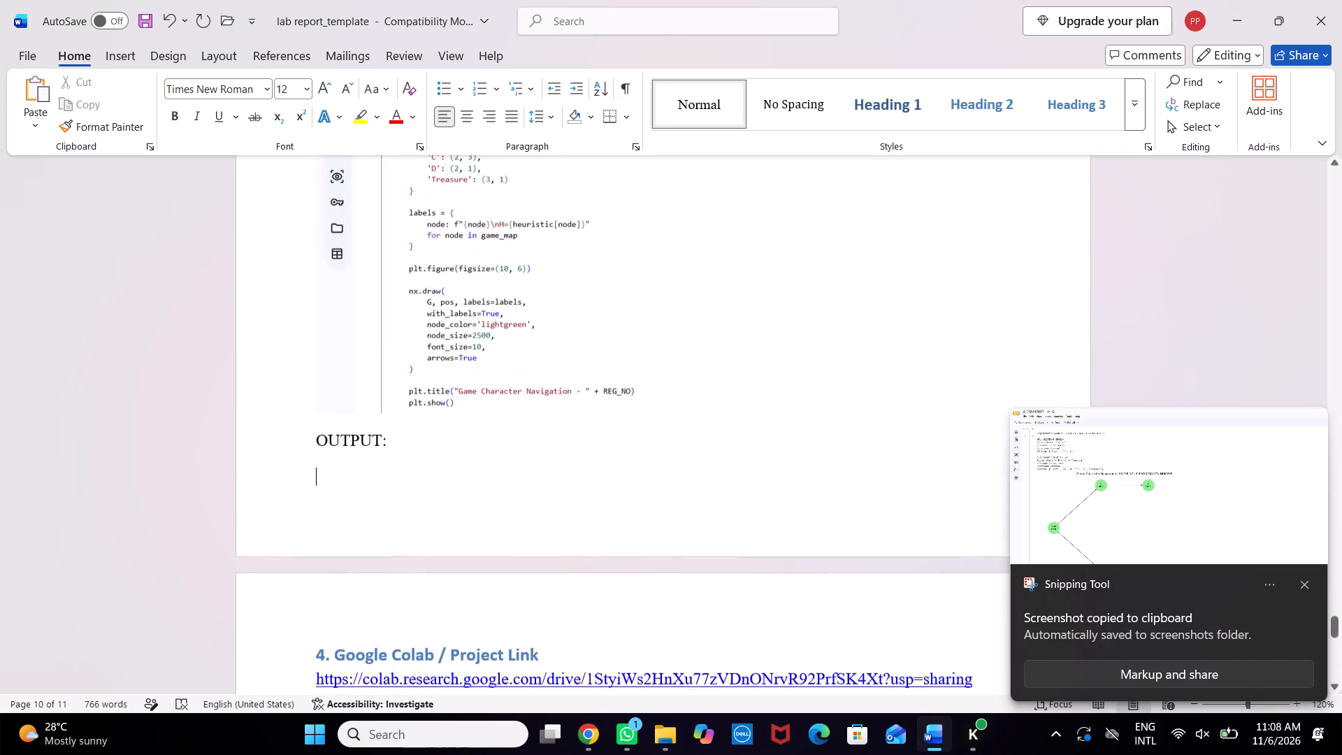
{"action": "scroll", "coordinate": [616, 416], "scroll_direction": "up", "scroll_amount": 1}
{"action": "key", "text": "ctrl+v"}
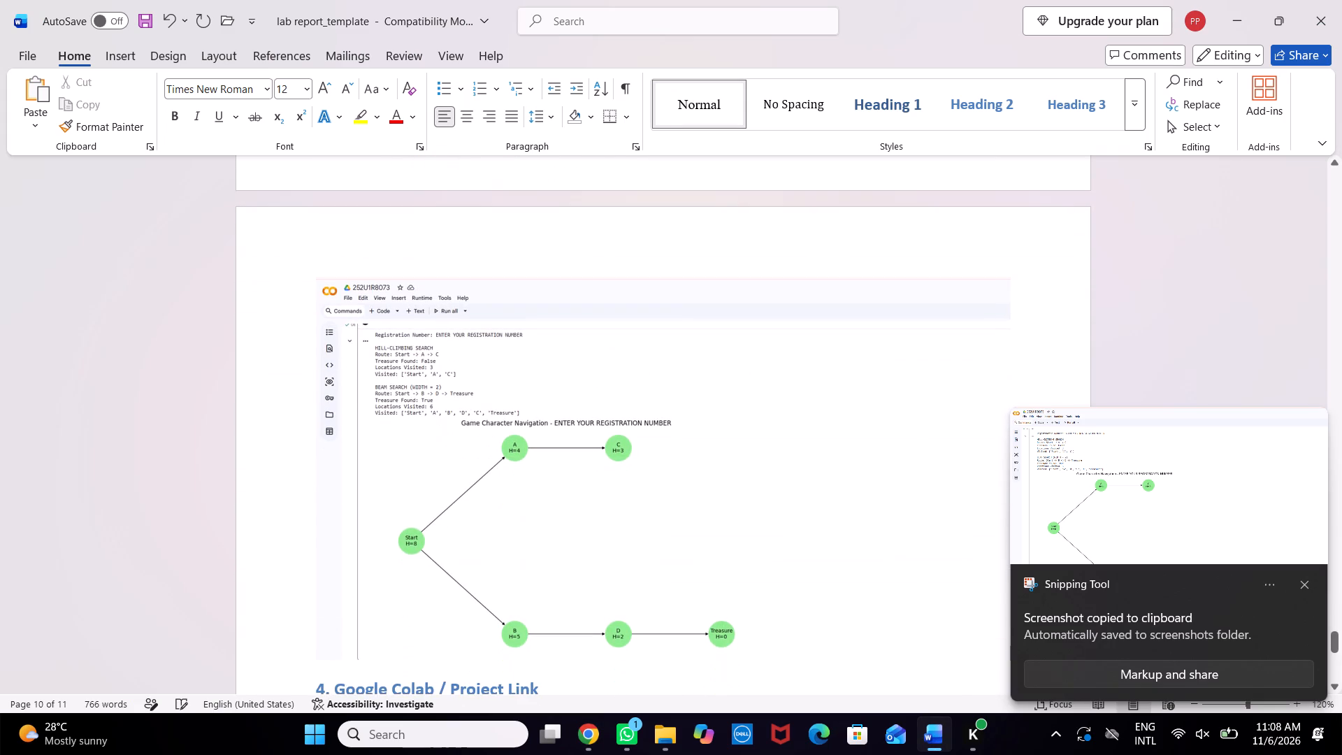
{"action": "scroll", "coordinate": [616, 416], "scroll_direction": "down", "scroll_amount": 3}
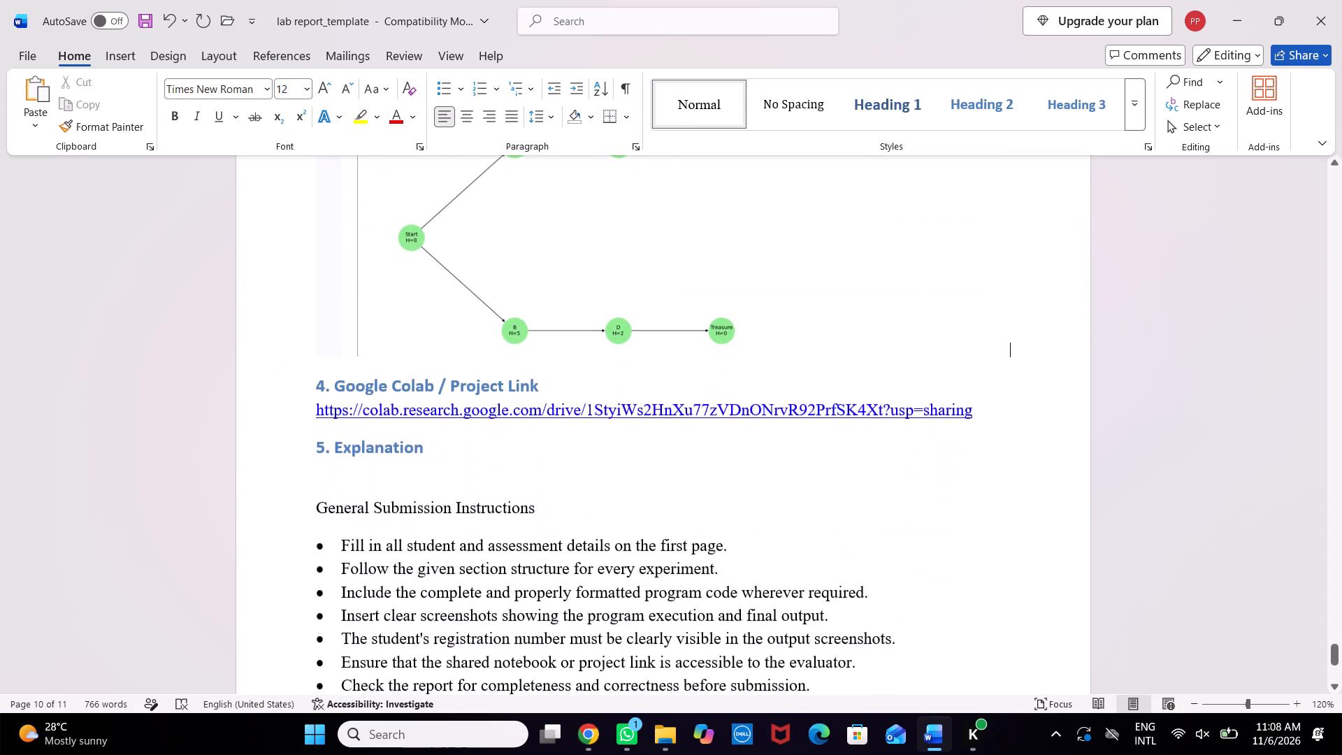
{"action": "scroll", "coordinate": [616, 416], "scroll_direction": "right", "scroll_amount": 2}
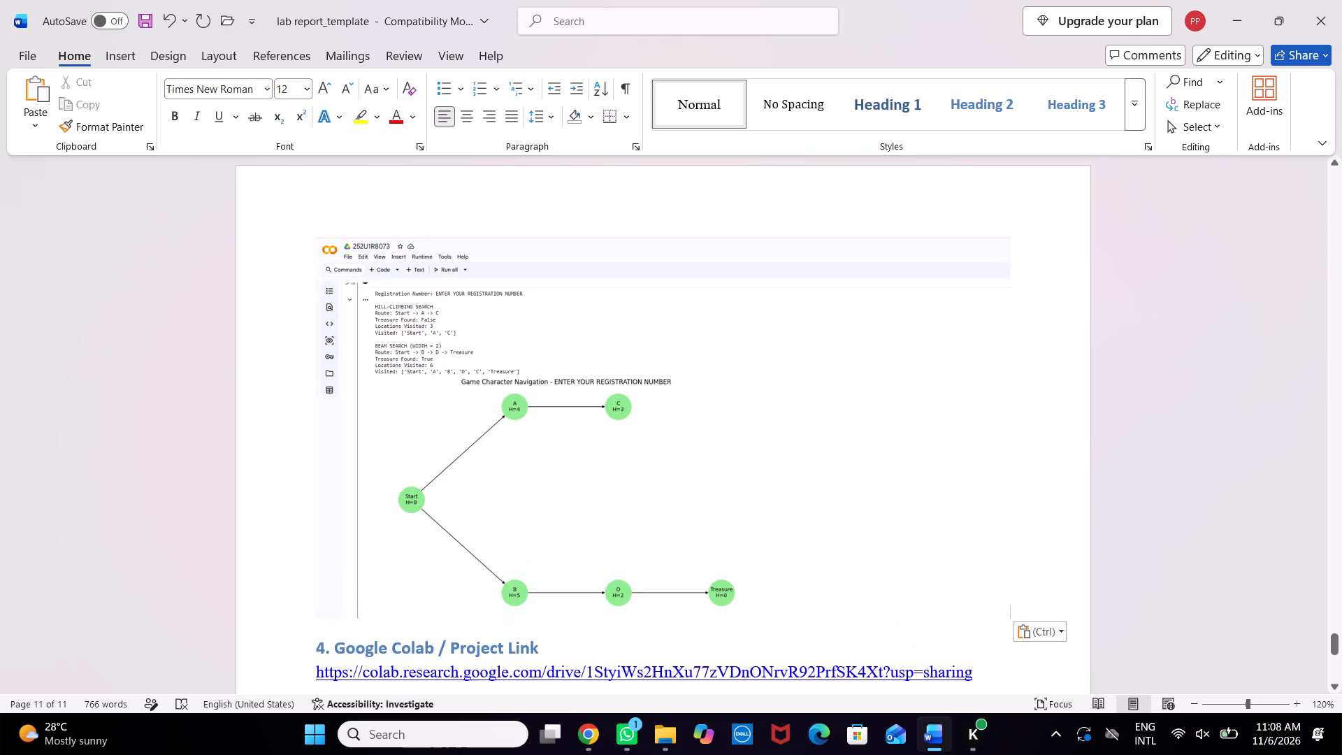
{"action": "scroll", "coordinate": [616, 416], "scroll_direction": "right", "scroll_amount": 1}
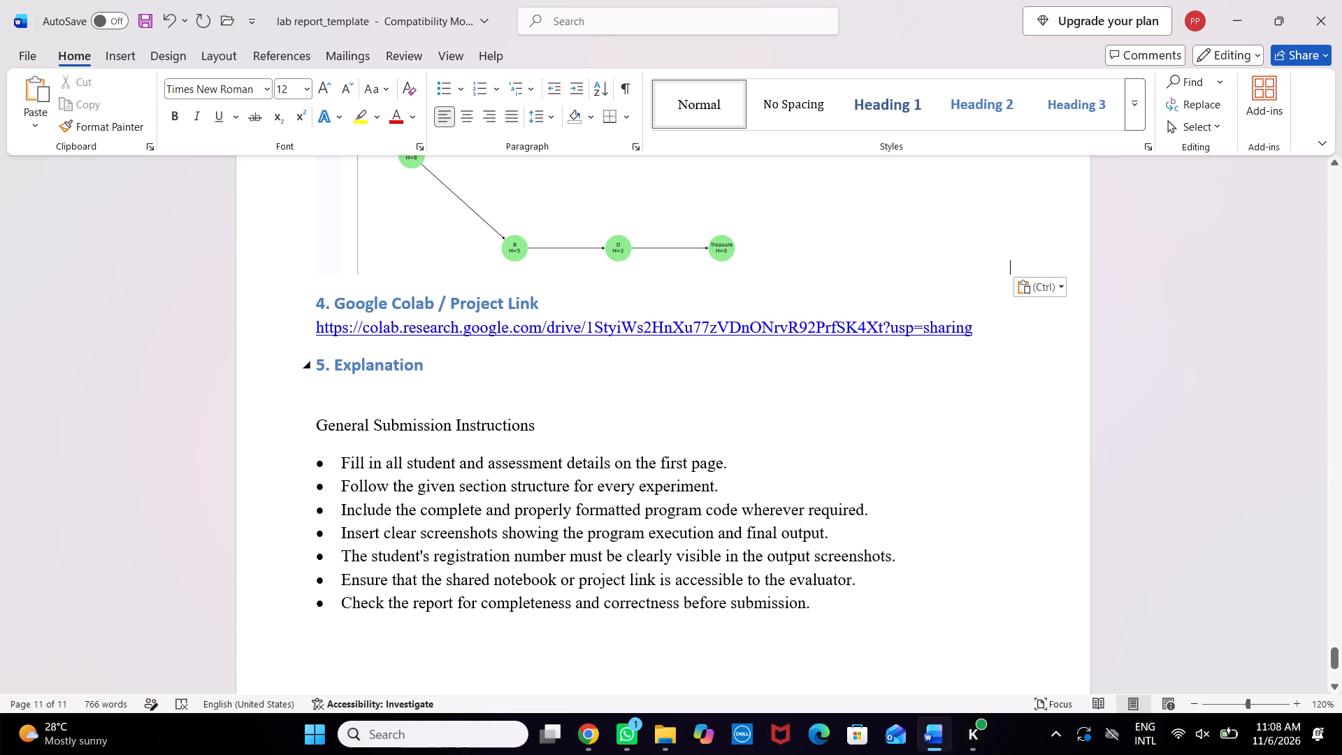
{"action": "left_click", "coordinate": [482, 329]}
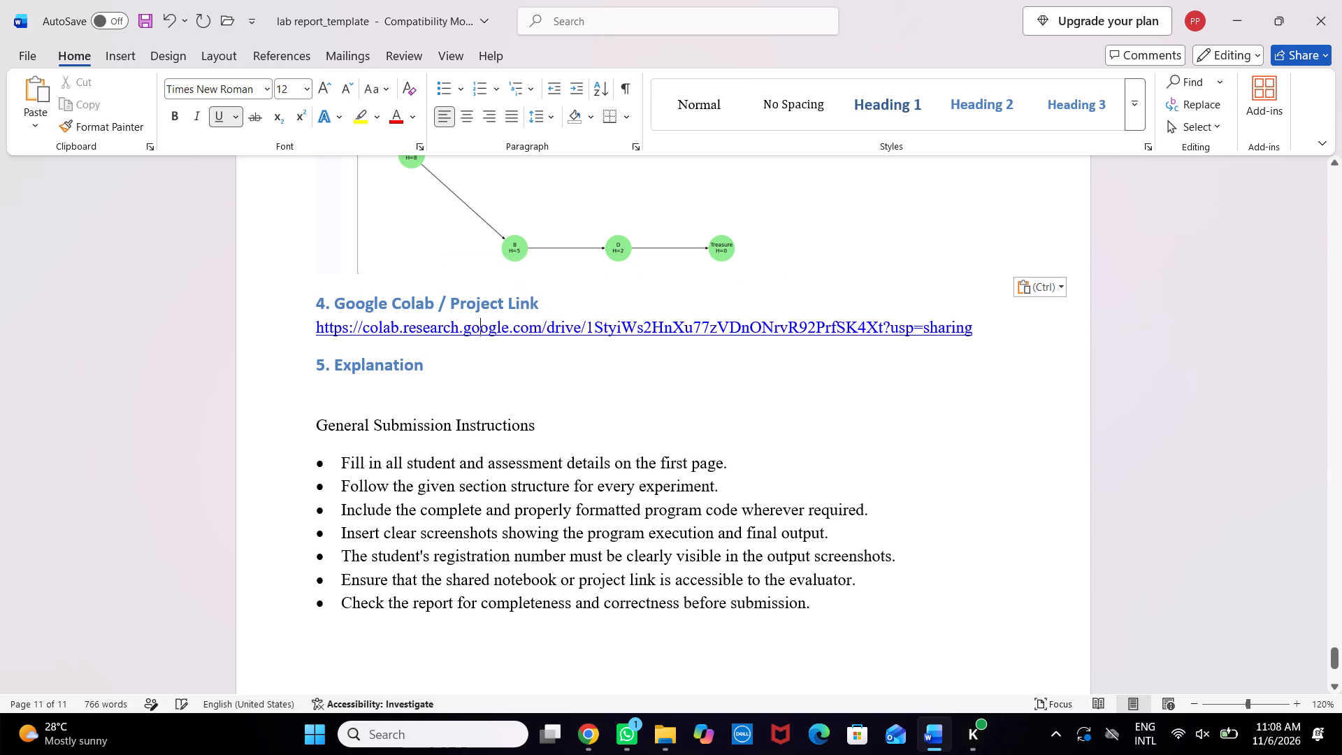
{"action": "left_click", "coordinate": [684, 329]}
{"action": "triple_click", "coordinate": [684, 329]}
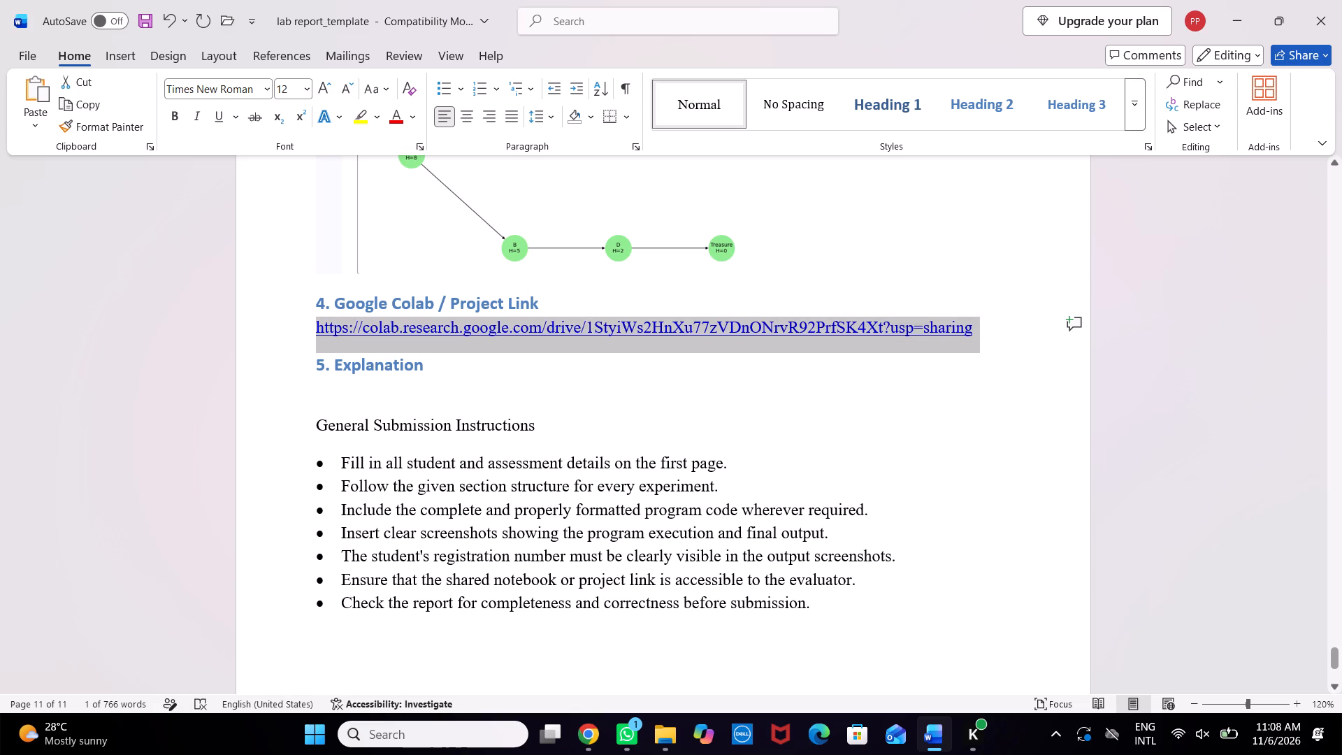
{"action": "left_click", "coordinate": [582, 731]}
{"action": "left_click", "coordinate": [535, 630]}
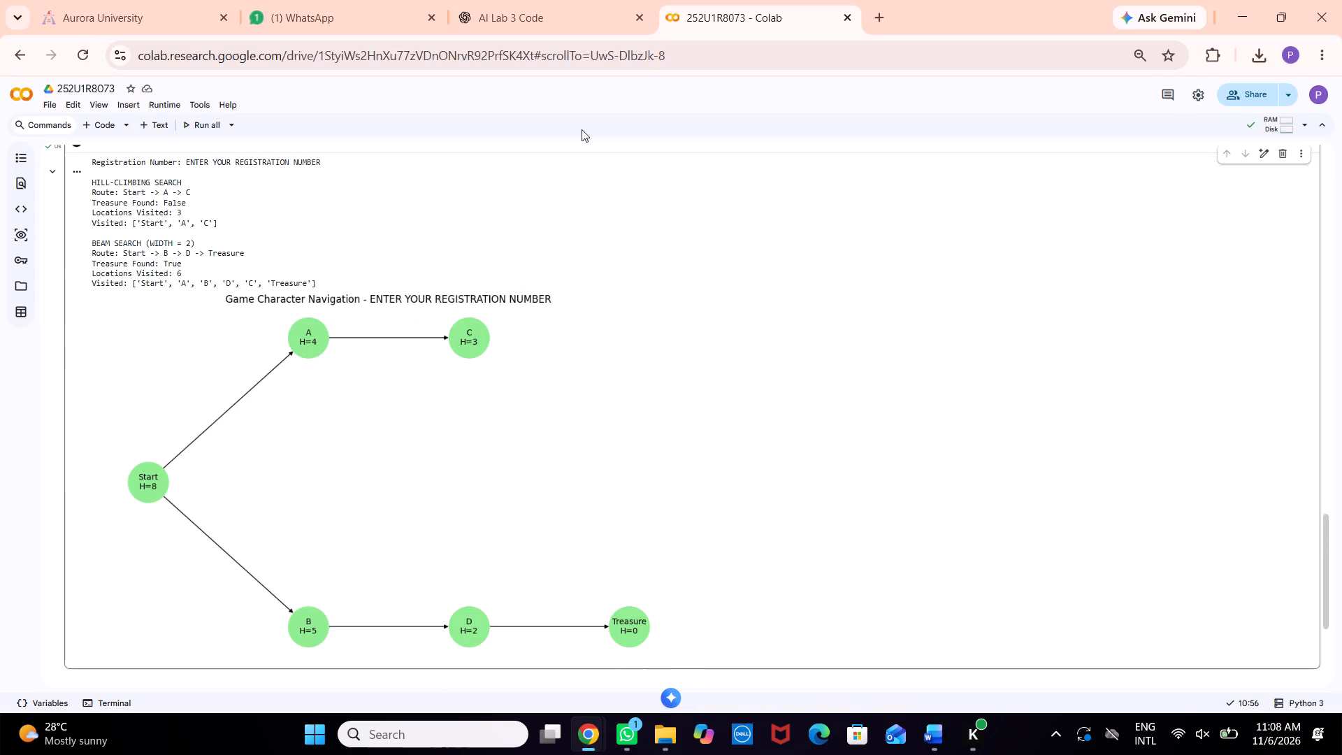
{"action": "left_click", "coordinate": [893, 21]}
{"action": "left_click", "coordinate": [886, 19]}
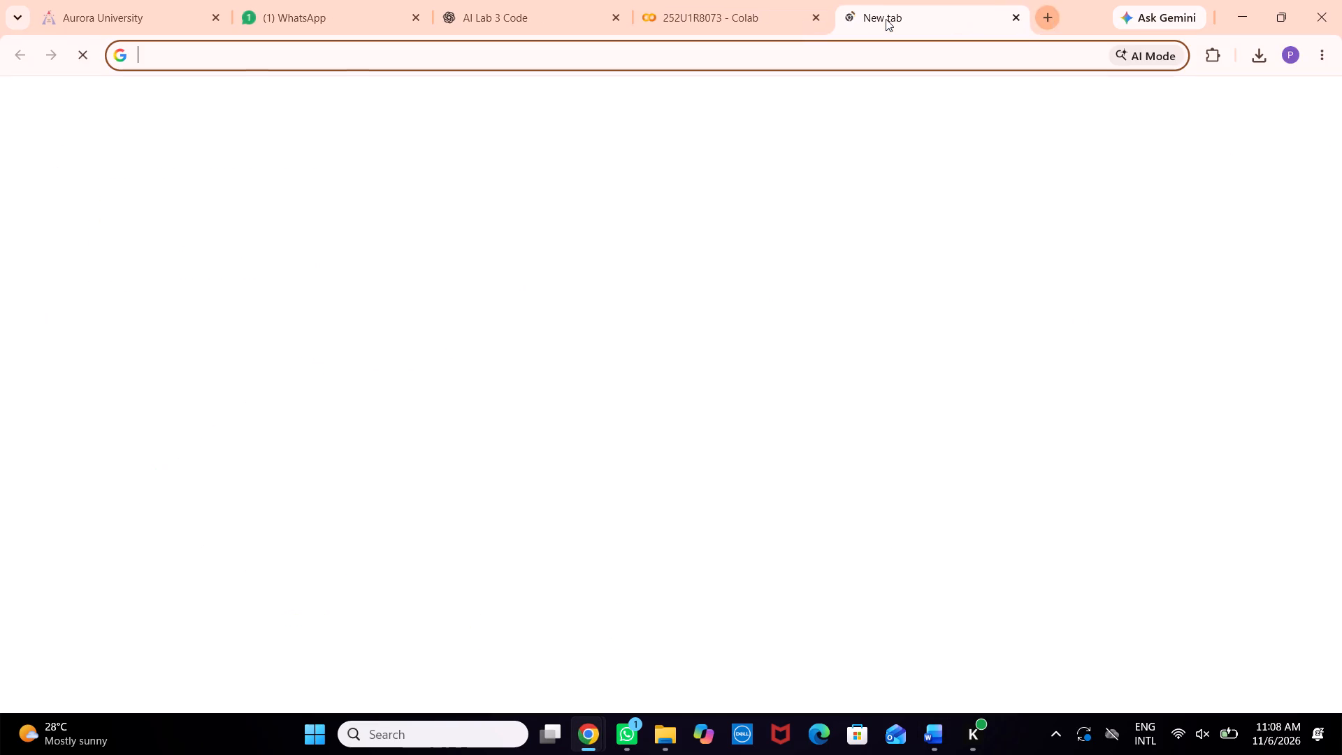
{"action": "left_click", "coordinate": [597, 57]}
{"action": "key", "text": "ctrl+v"}
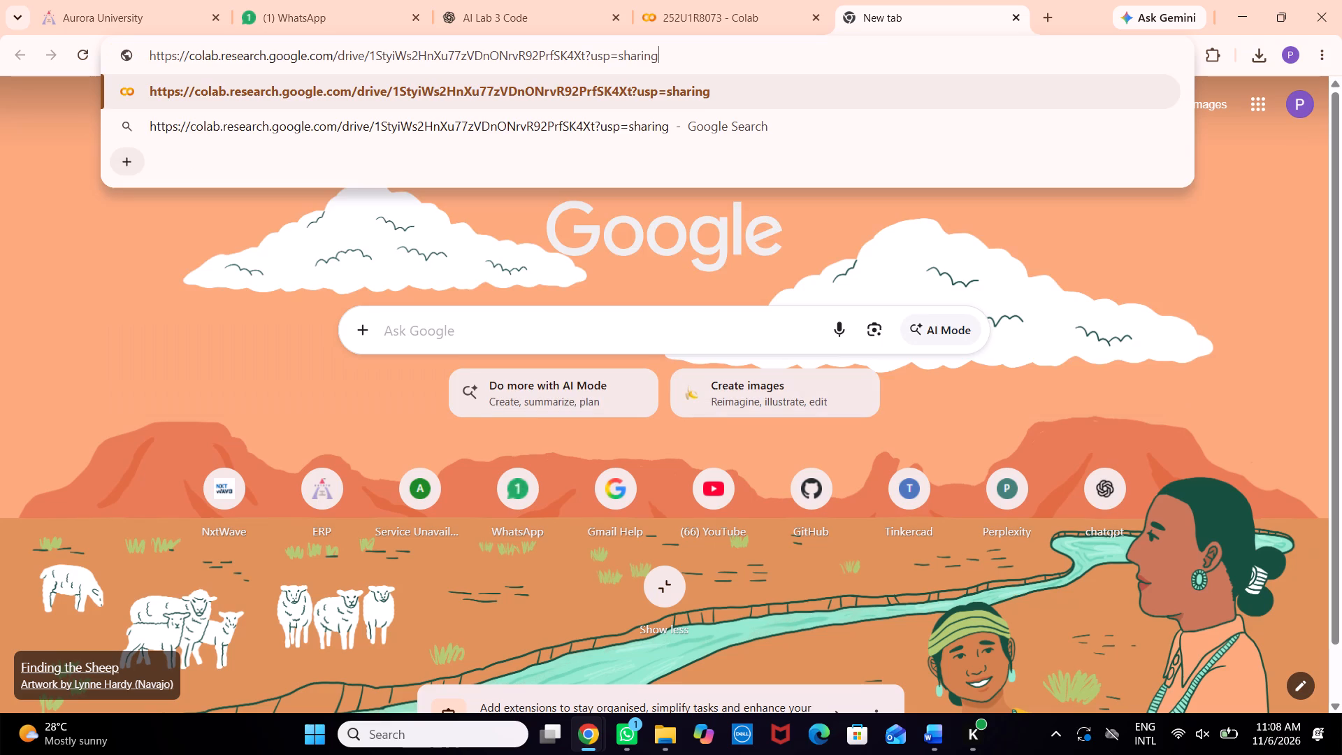
{"action": "key", "text": "Return"}
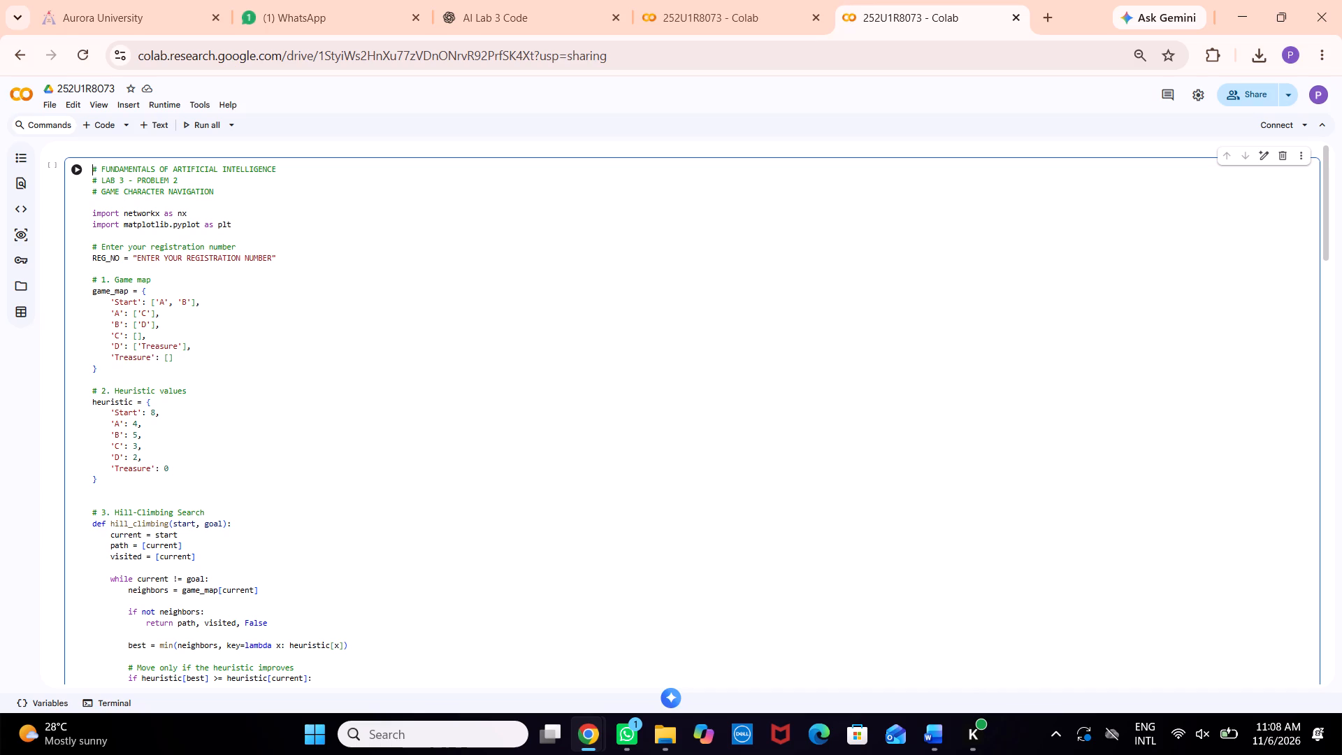